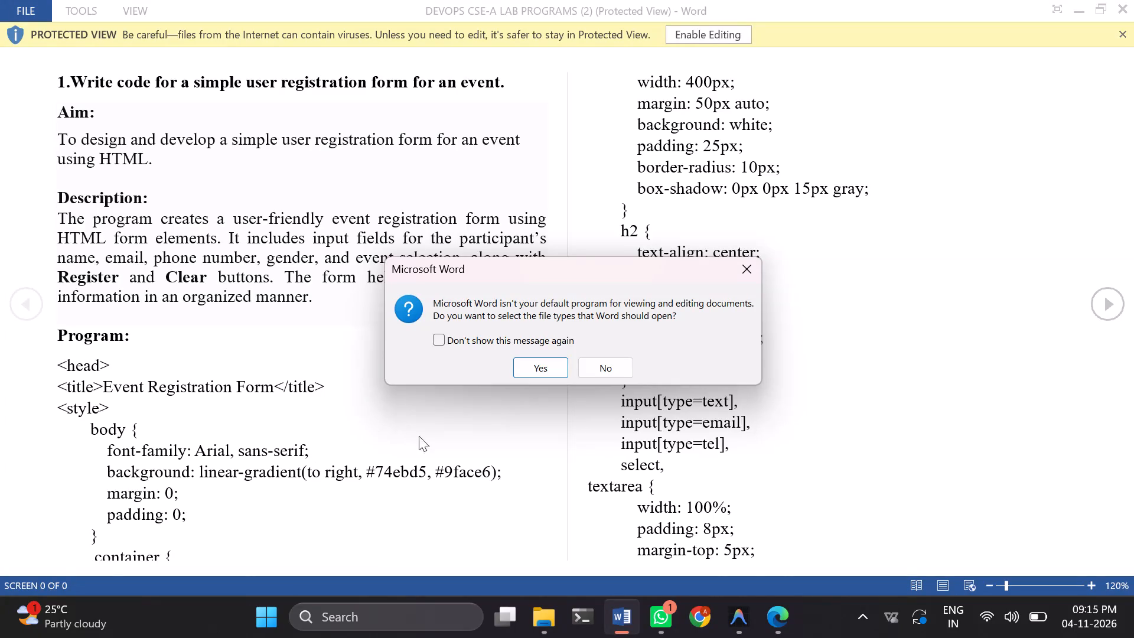
Dismiss the default-program prompt and enable editing of the protected DEVOPS CSE-A LAB PROGRAMS (2) document in Word.
click(757, 265)
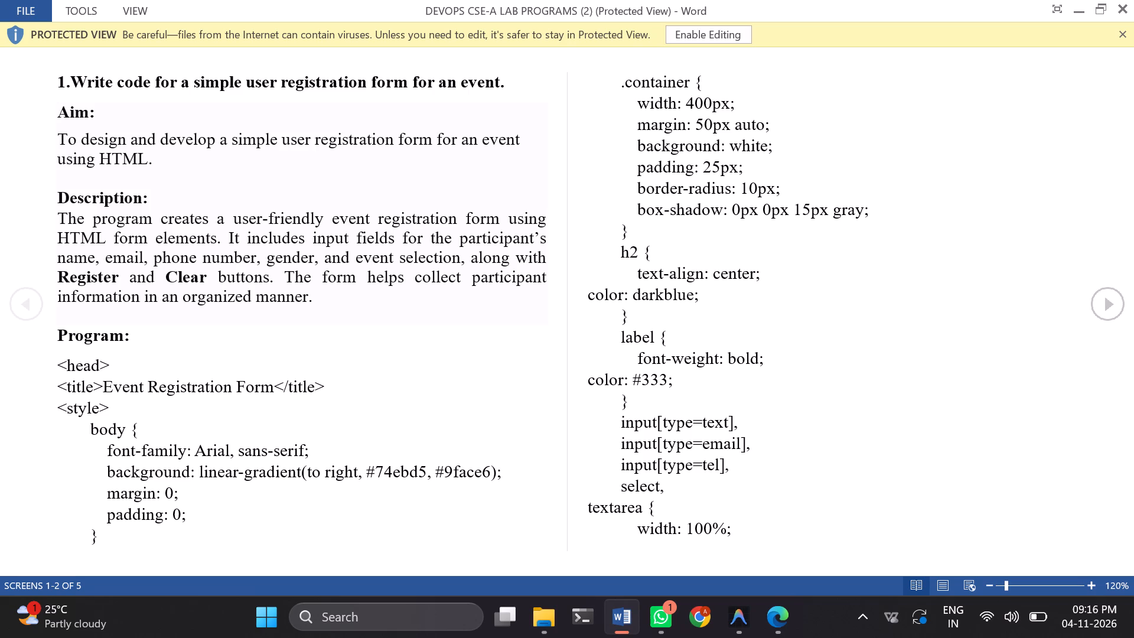
click(719, 30)
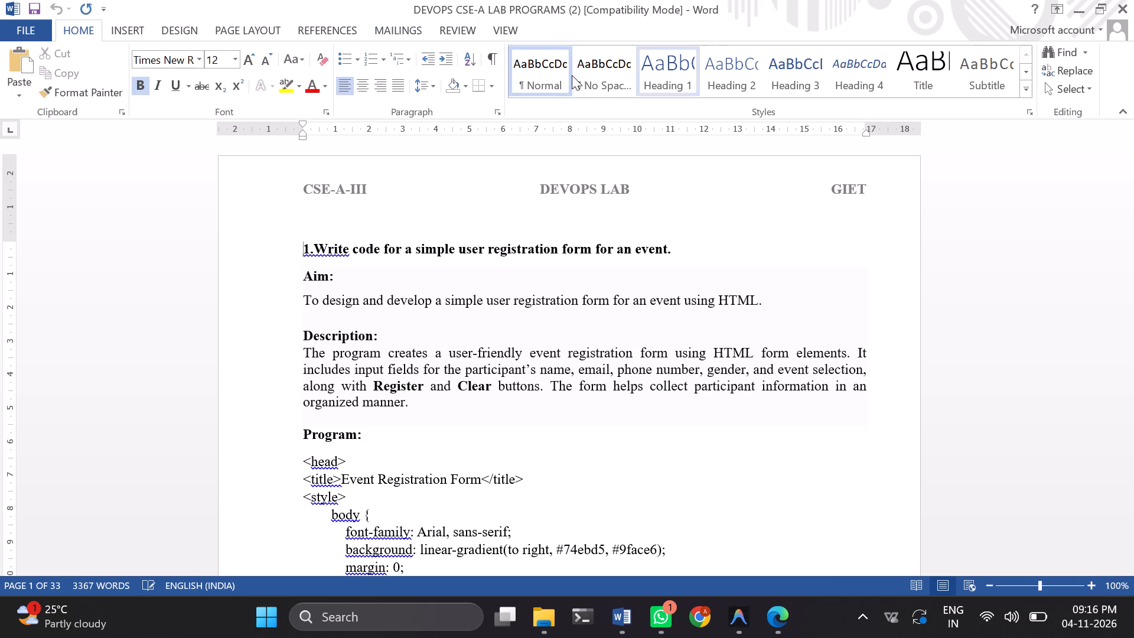
Bring up the choice of page watermarks for the DevOps lab programs document.
click(168, 24)
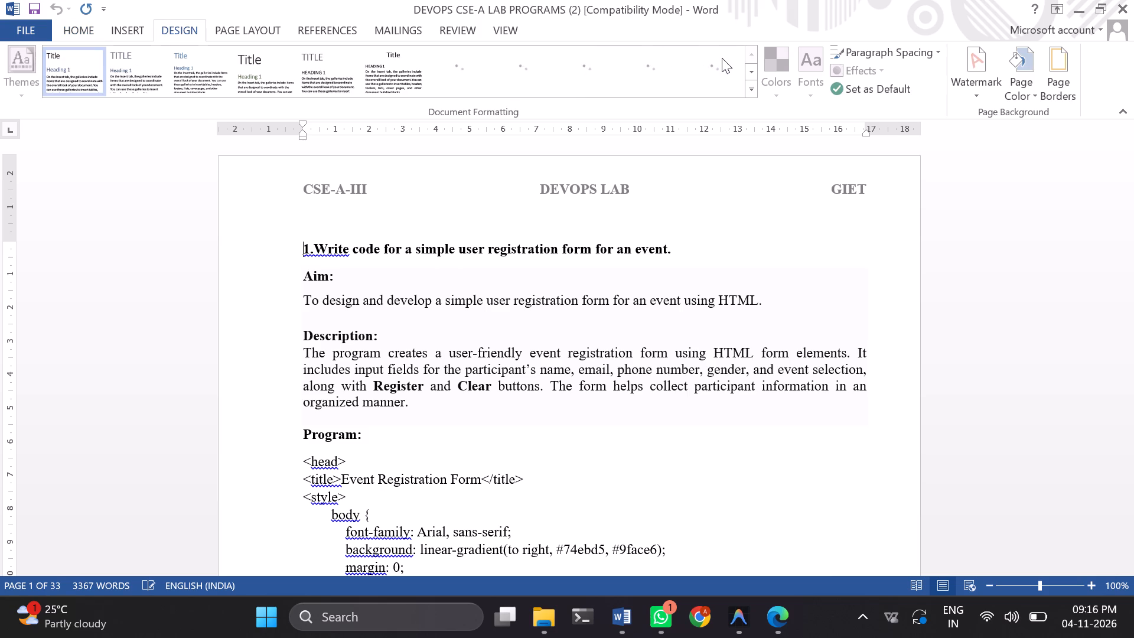
click(982, 99)
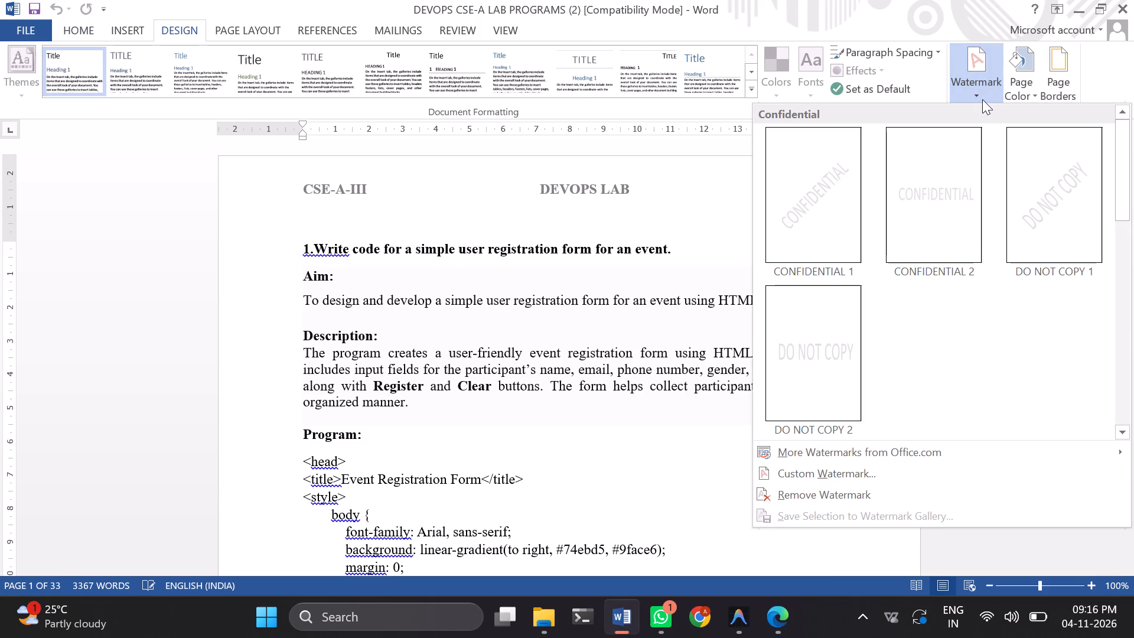
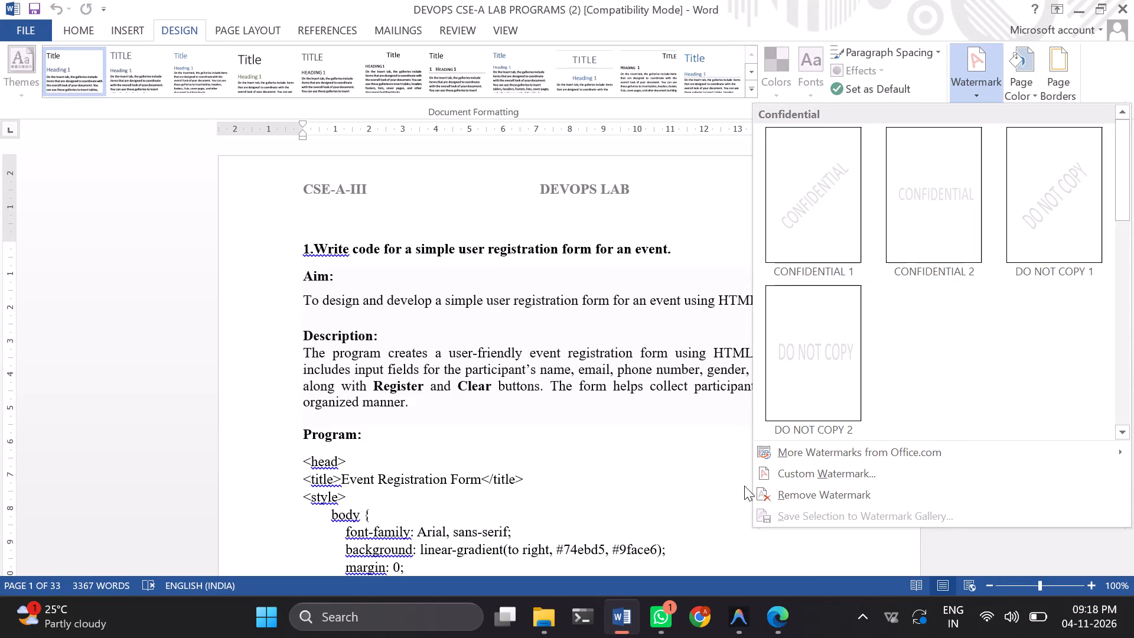
Apply a custom text watermark with the student's roll number to the document's pages, keeping the Calibri font and diagonal layout.
click(803, 484)
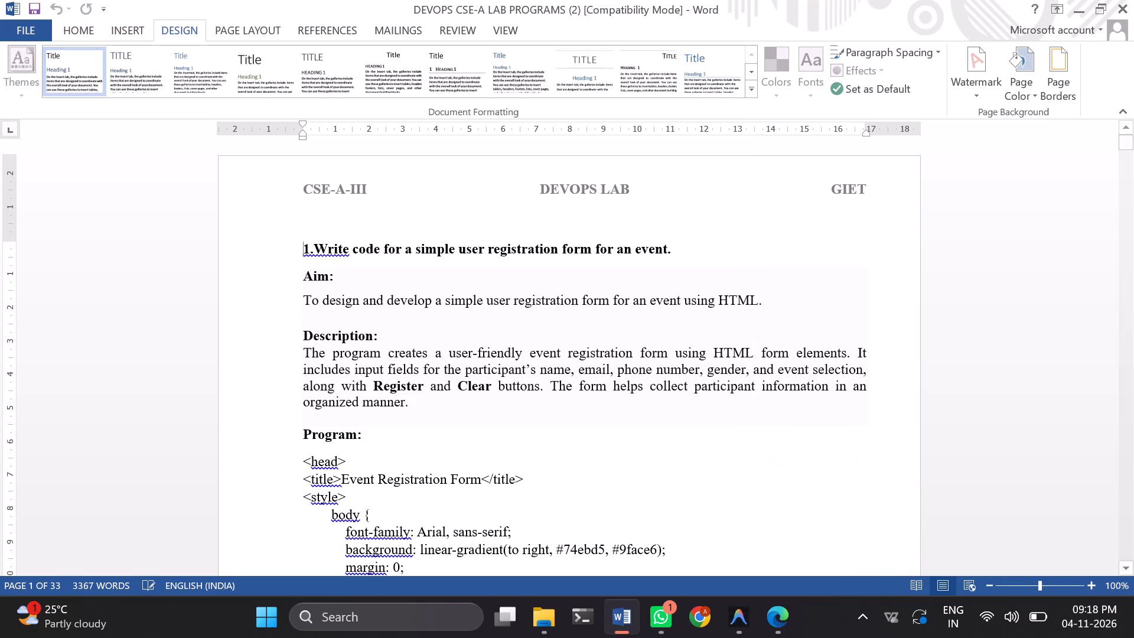
click(986, 100)
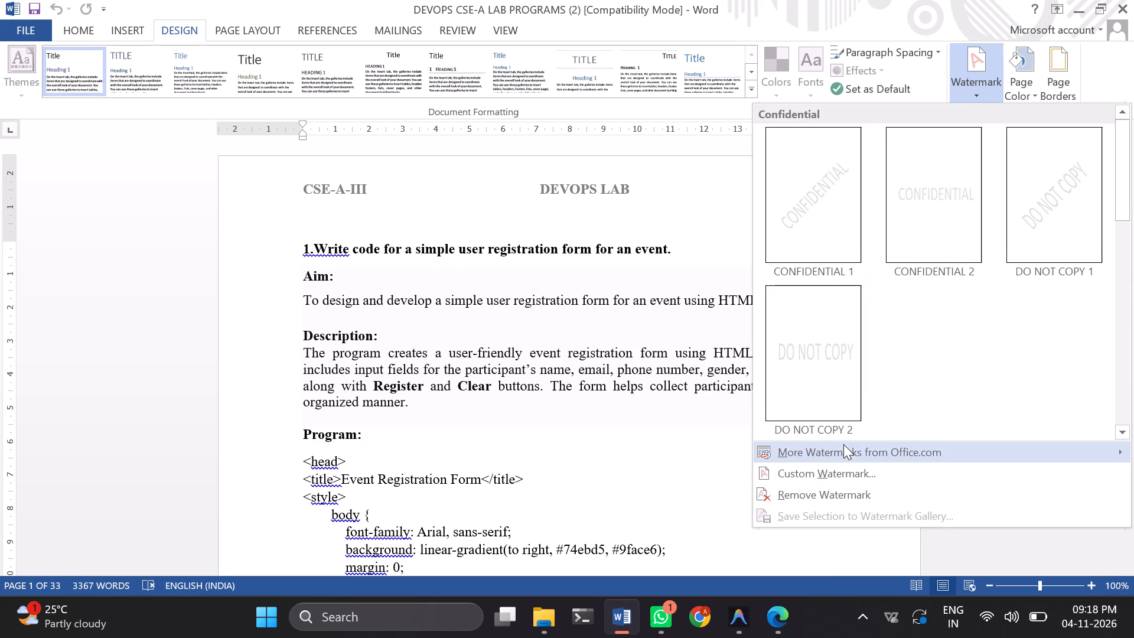
click(819, 479)
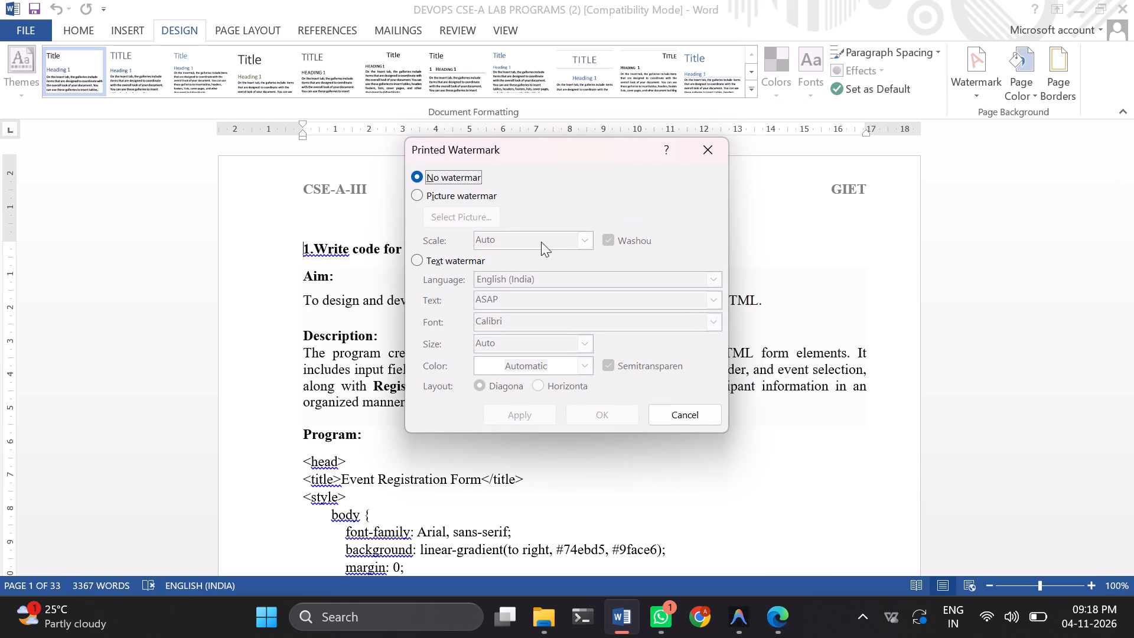
click(415, 258)
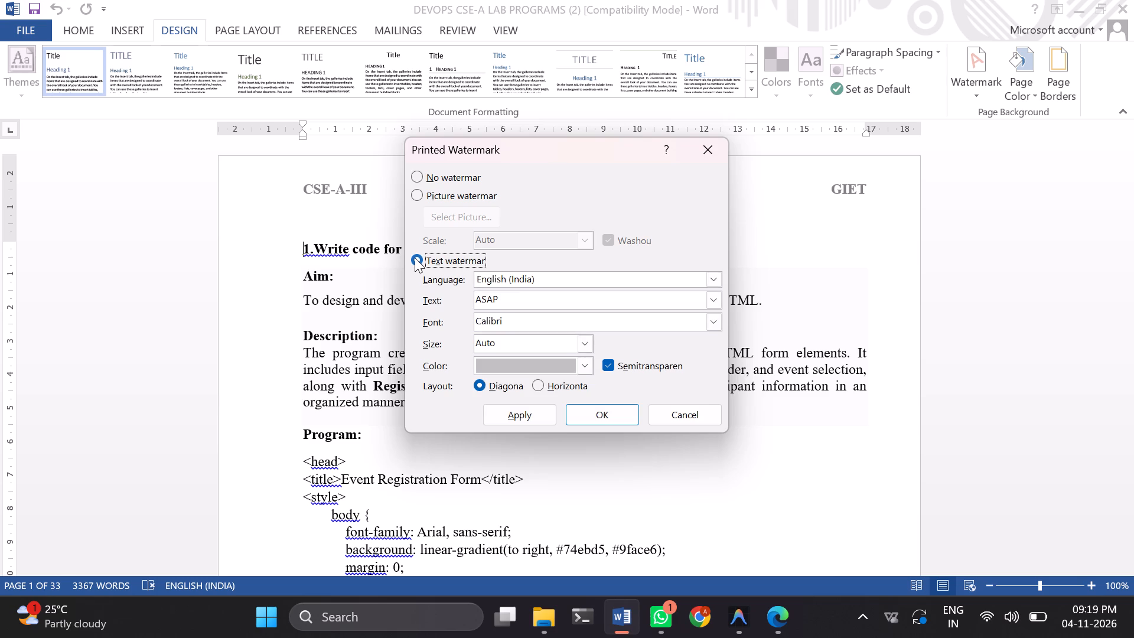
click(511, 298)
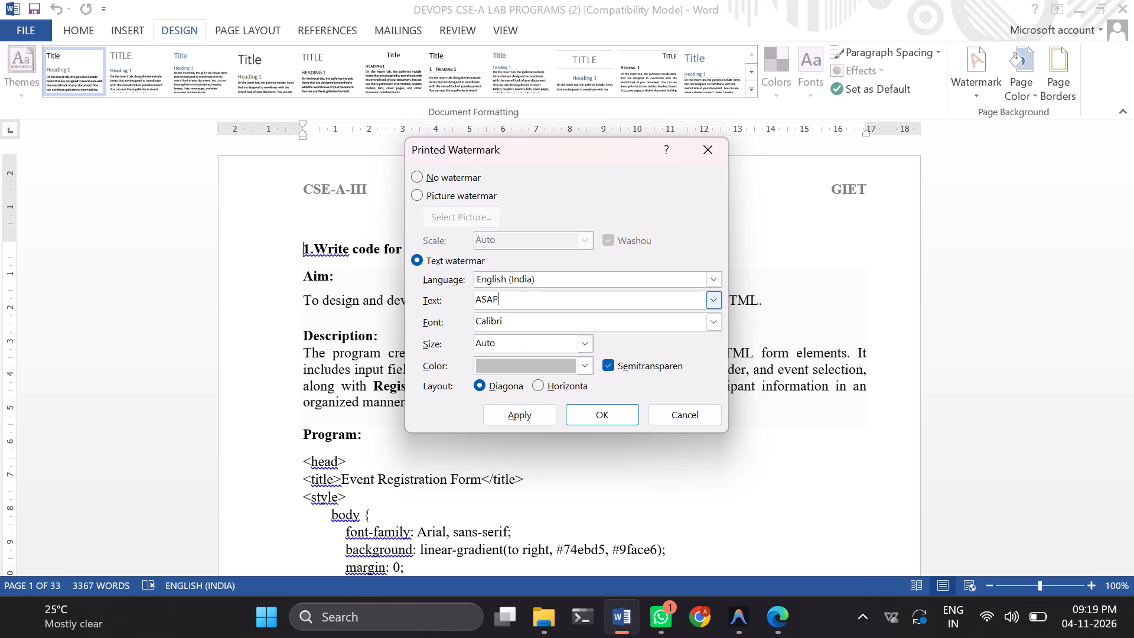
key(BackSpace)
key(BackSpace)
key(BackSpace)
key(BackSpace)
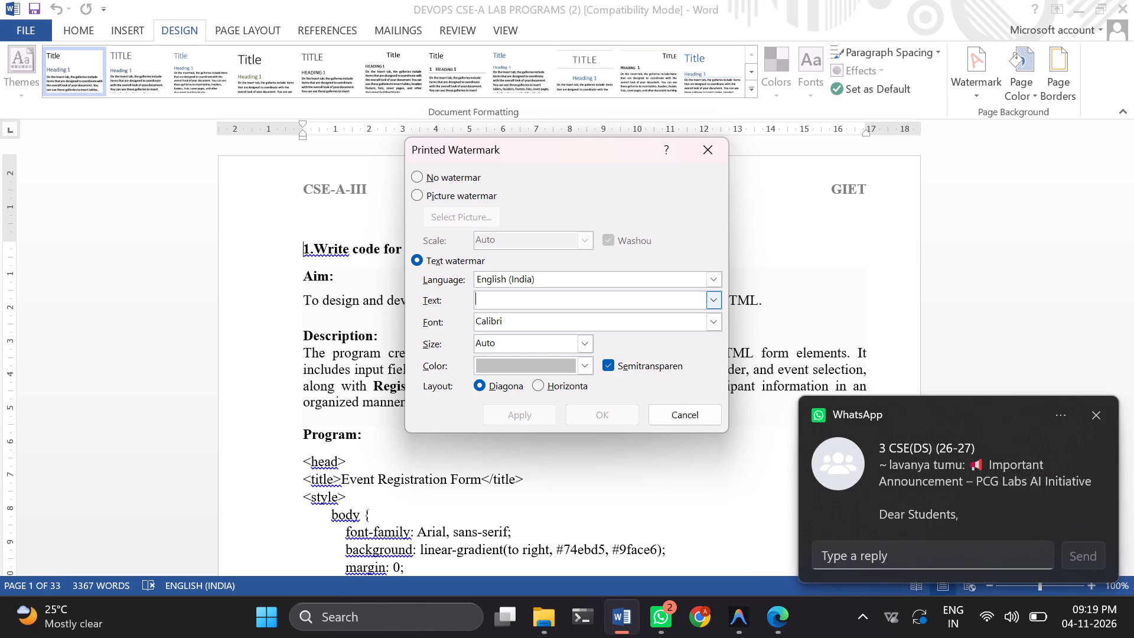
key(4)
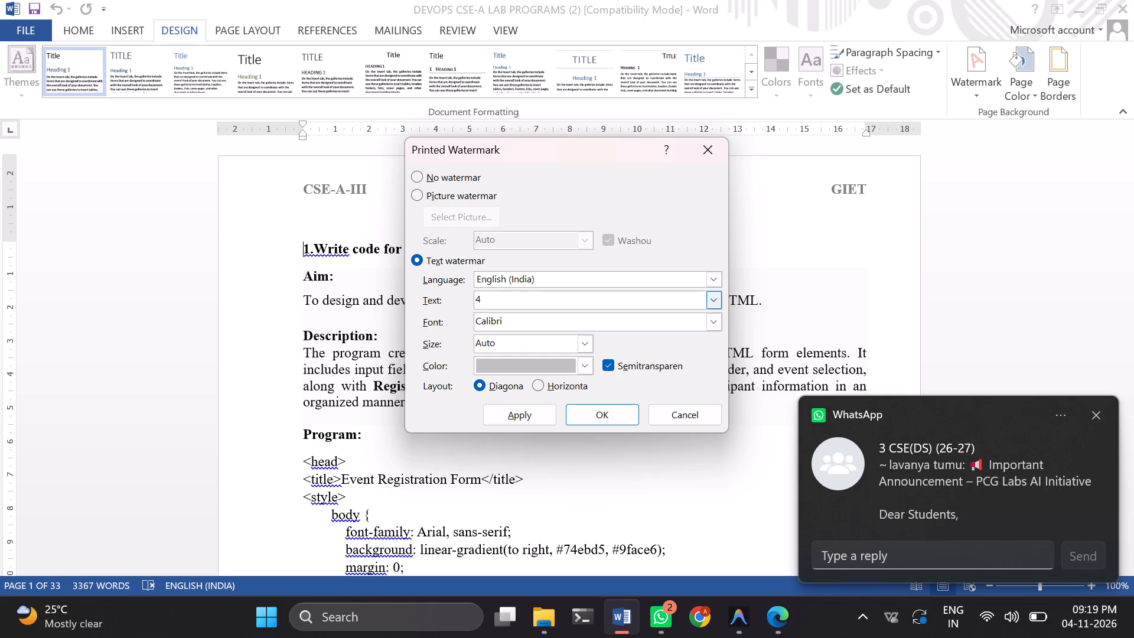
key(u)
key(BackSpace)
key(BackSpace)
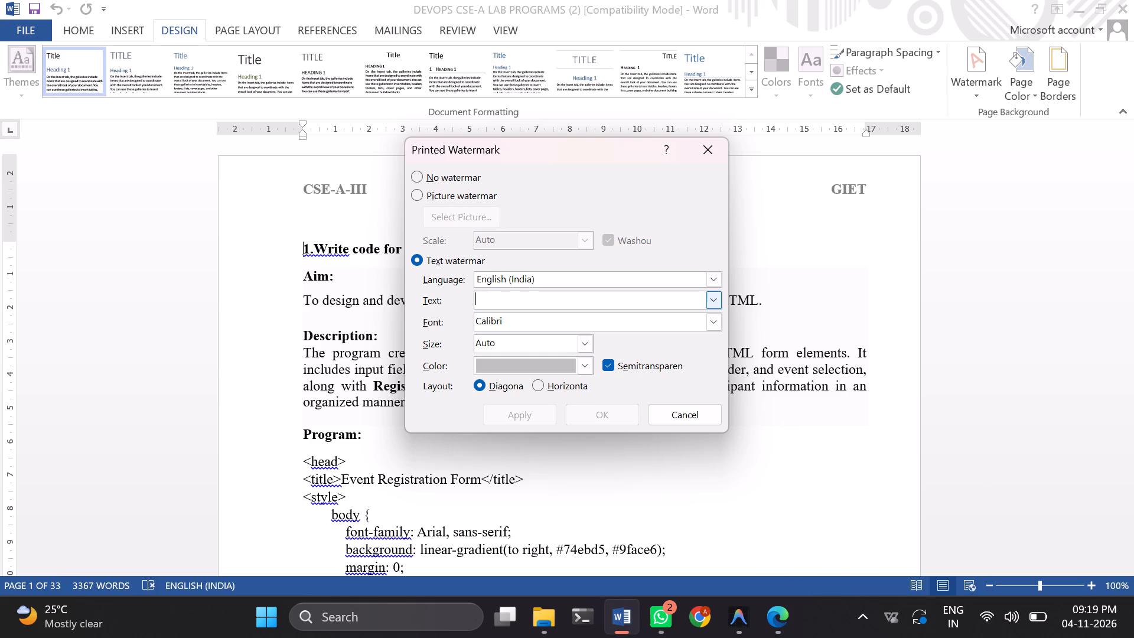
key(2)
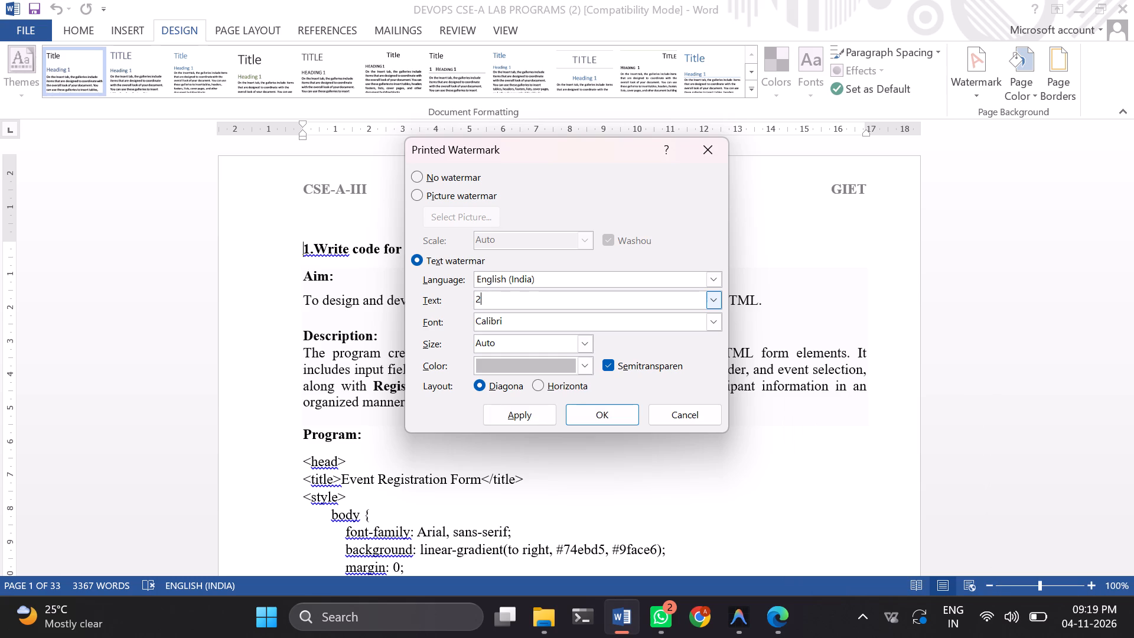
key(4)
key(u)
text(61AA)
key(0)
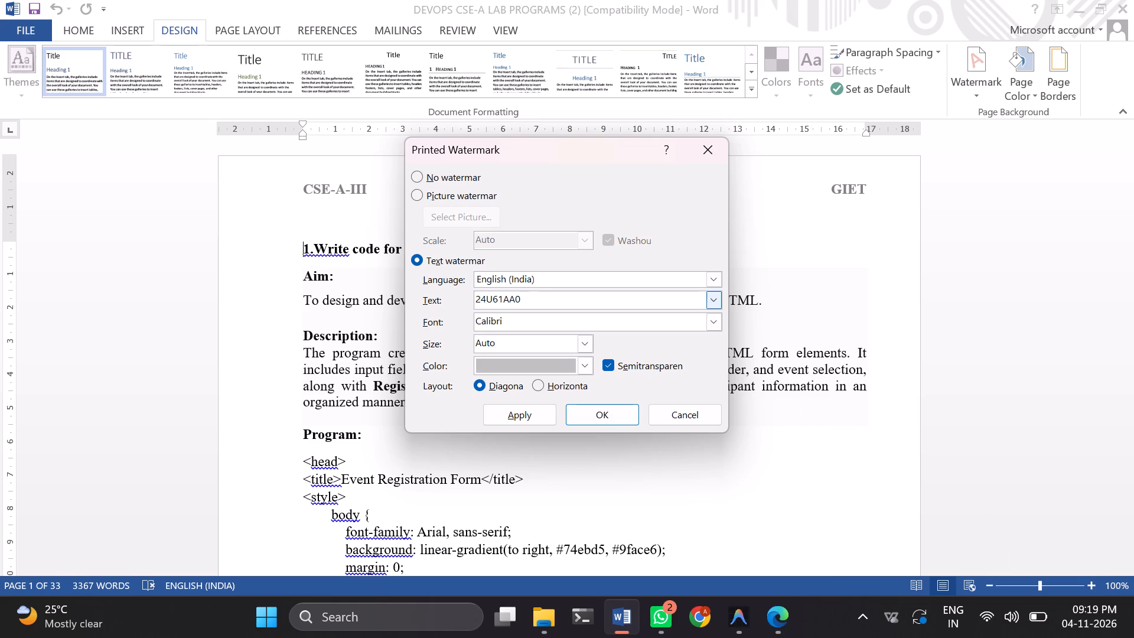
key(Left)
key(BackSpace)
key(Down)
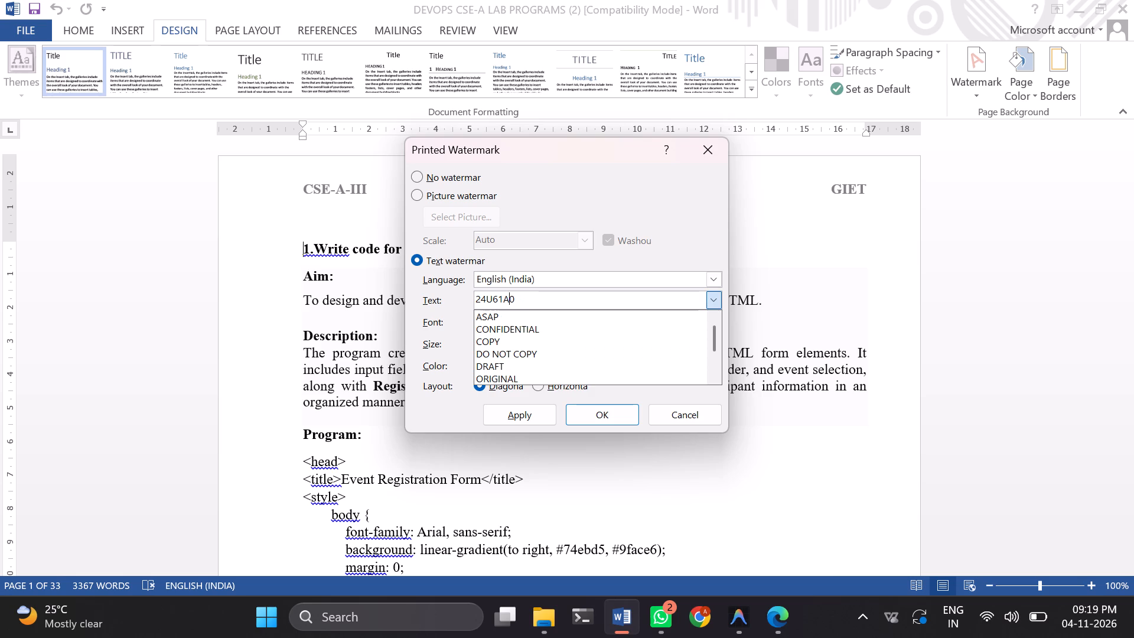
click(537, 298)
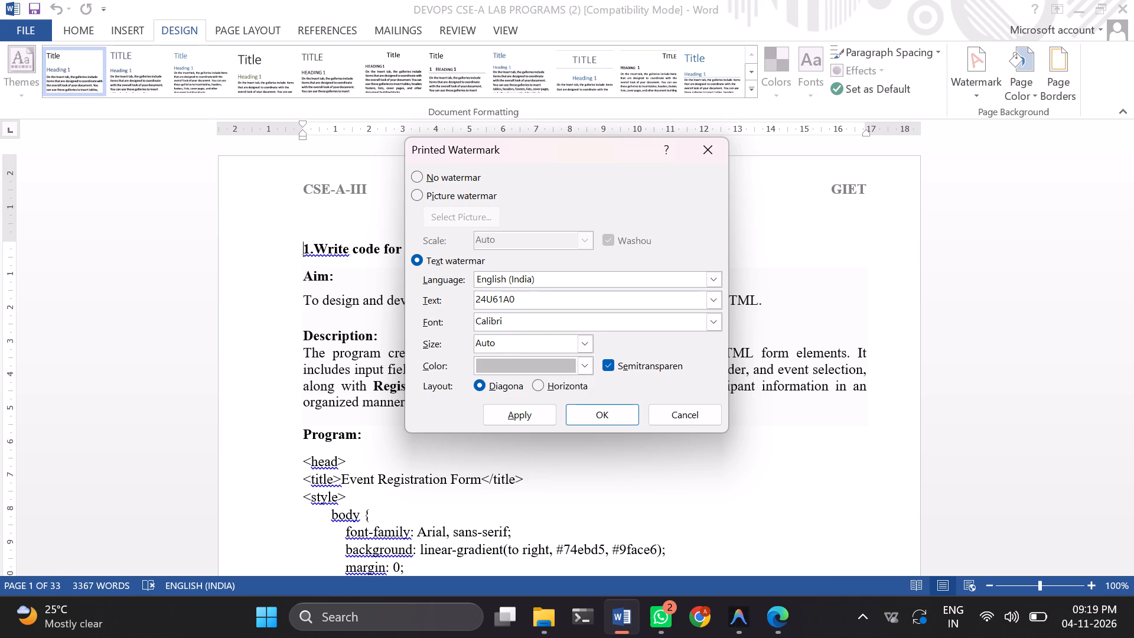
key(5)
text(Q3)
click(528, 414)
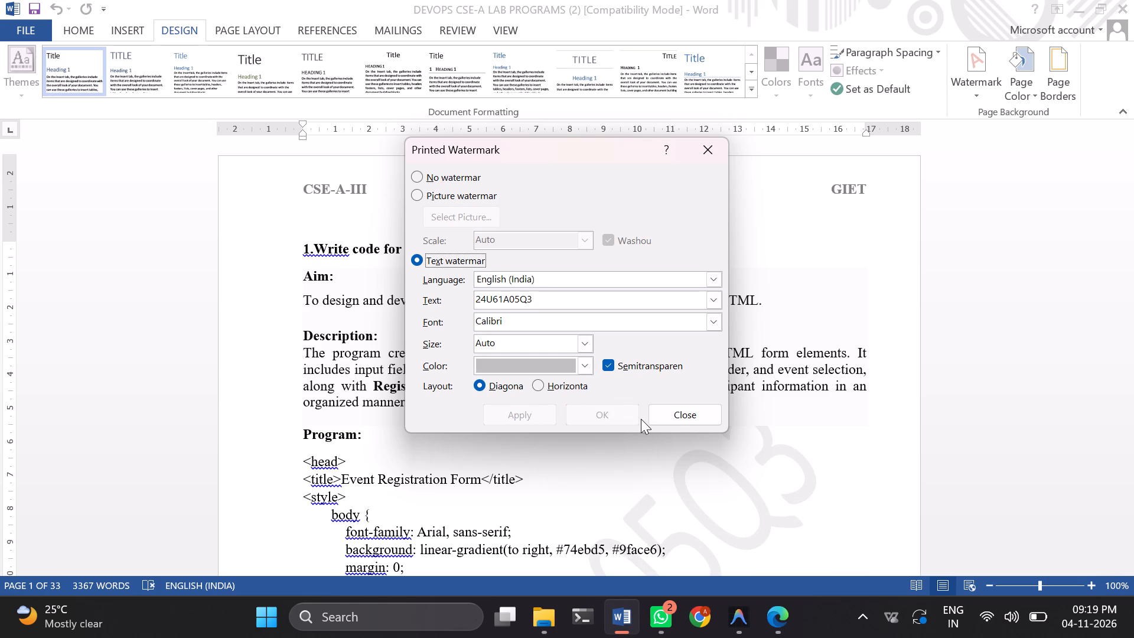
click(672, 412)
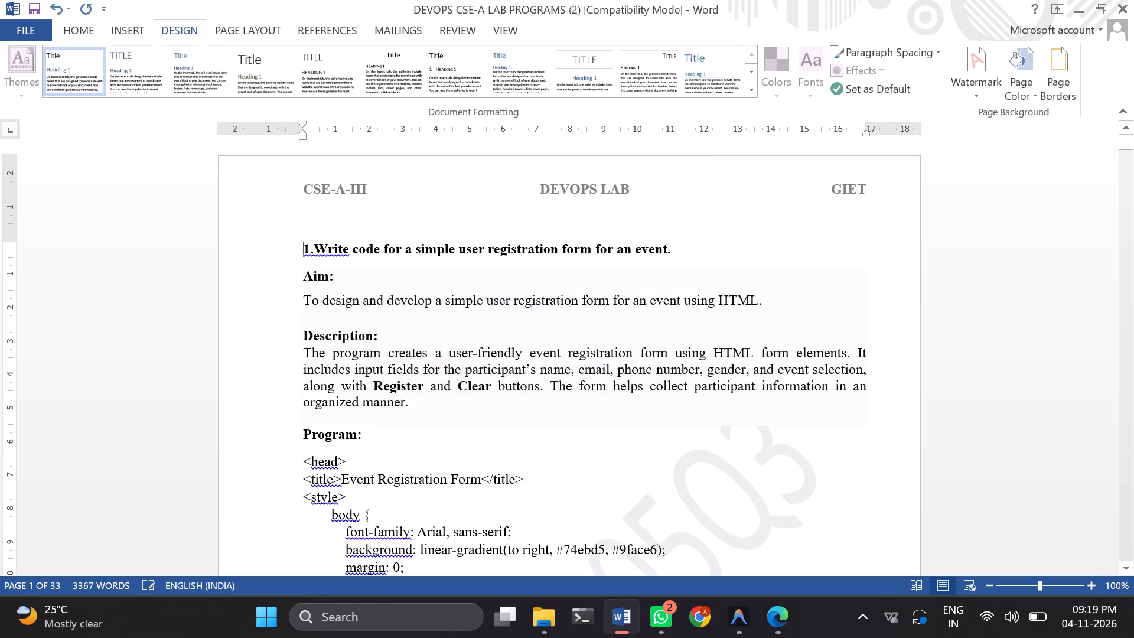
Look through the document's pages to check how the watermark appears behind the text, tables and images.
scroll(640, 420, down, 11)
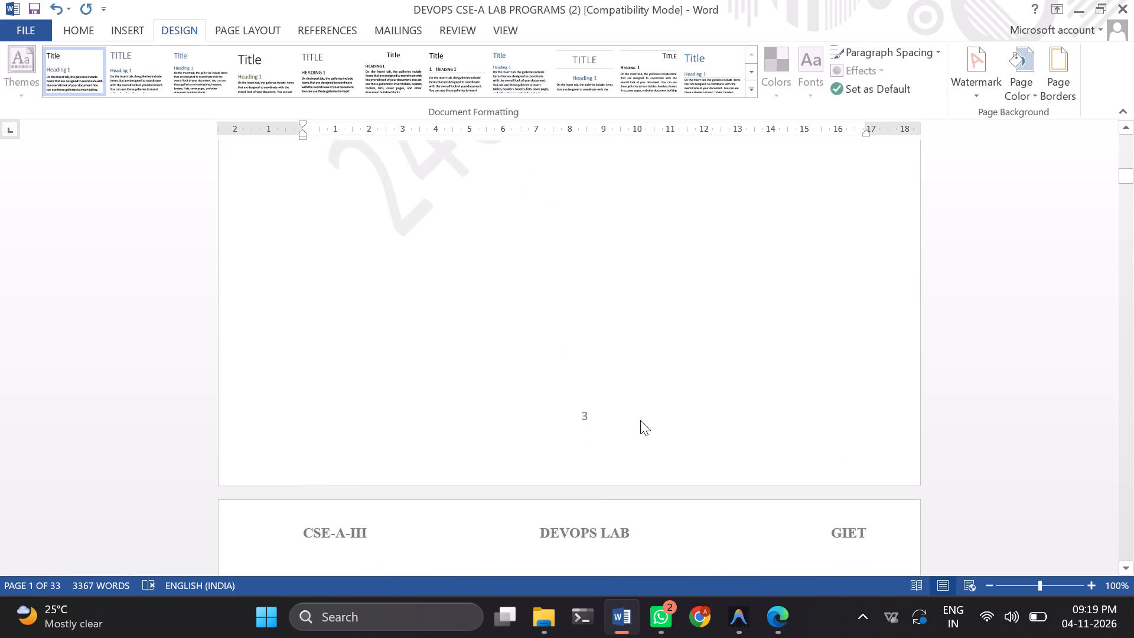
scroll(640, 420, down, 7)
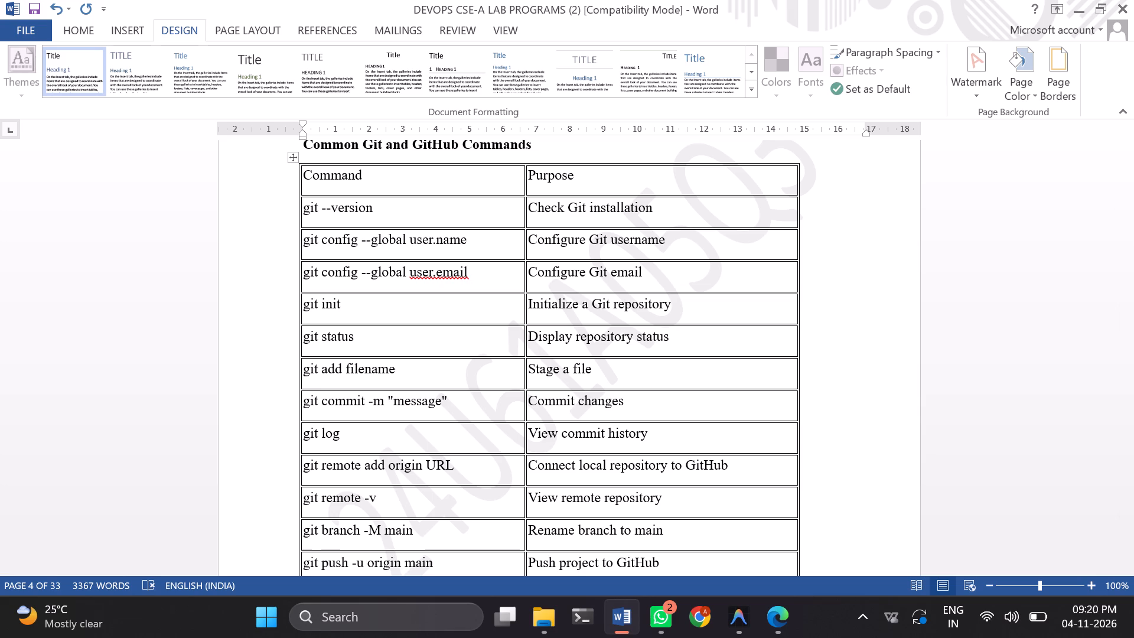
scroll(787, 515, down, 4)
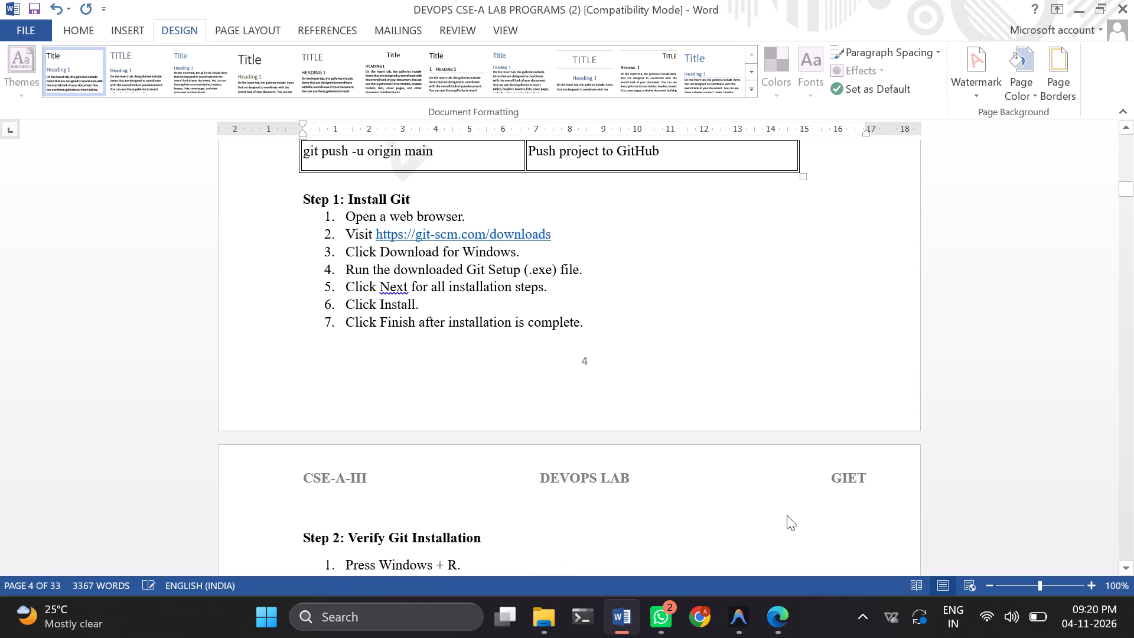
scroll(787, 515, down, 3)
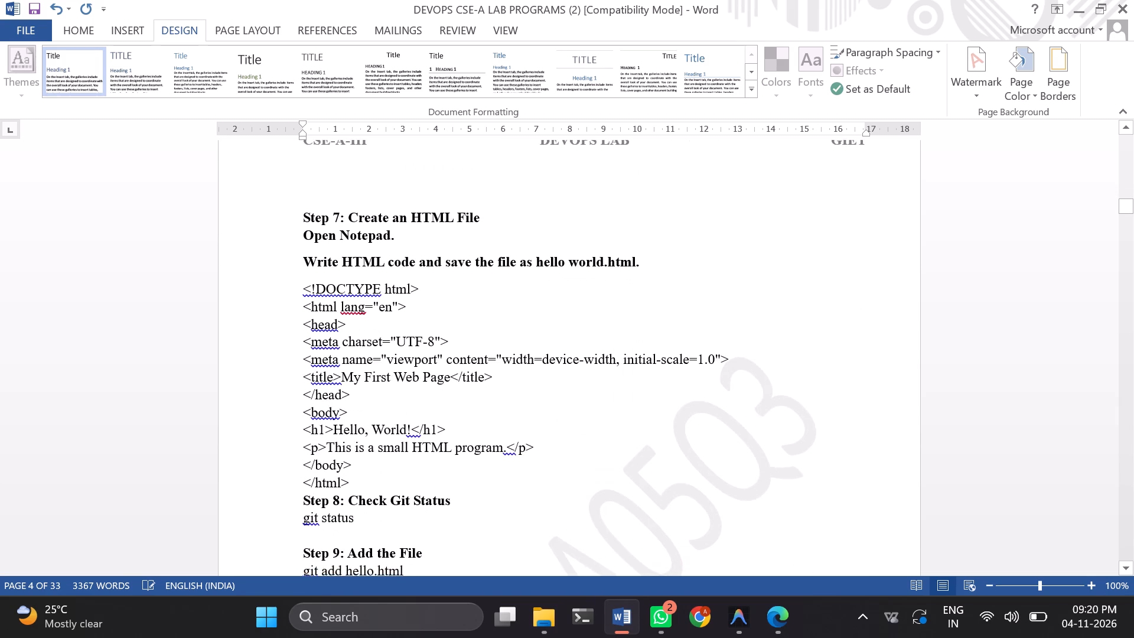
scroll(787, 515, down, 2)
scroll(787, 515, right, 1)
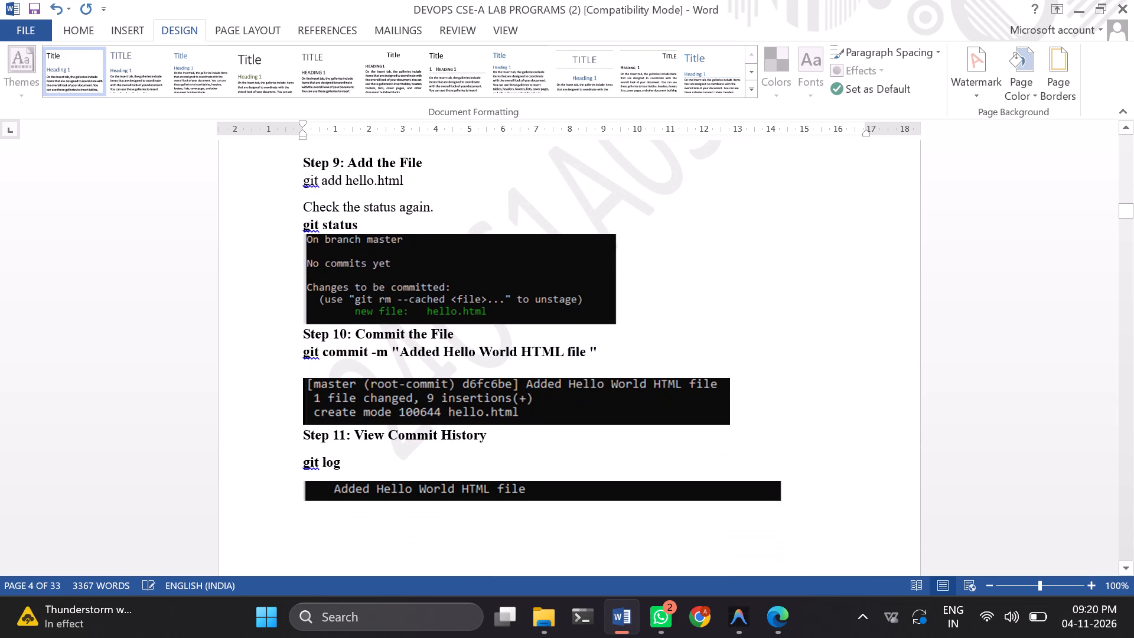
Start saving the document under Save As and browse for a destination folder in OneDrive - Personal.
click(19, 25)
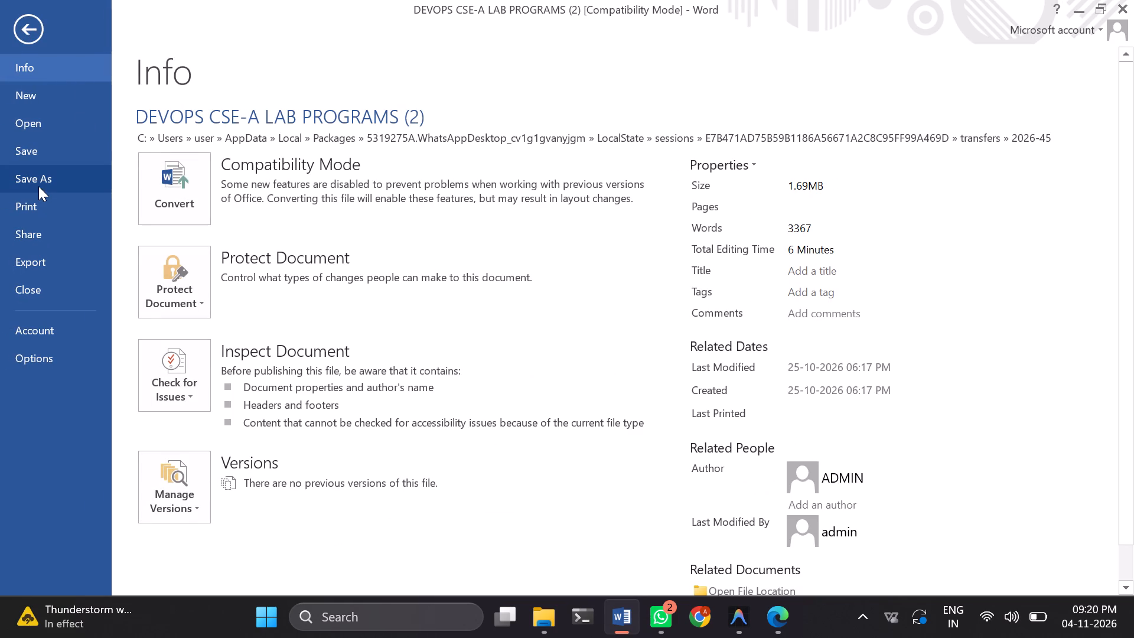
click(38, 186)
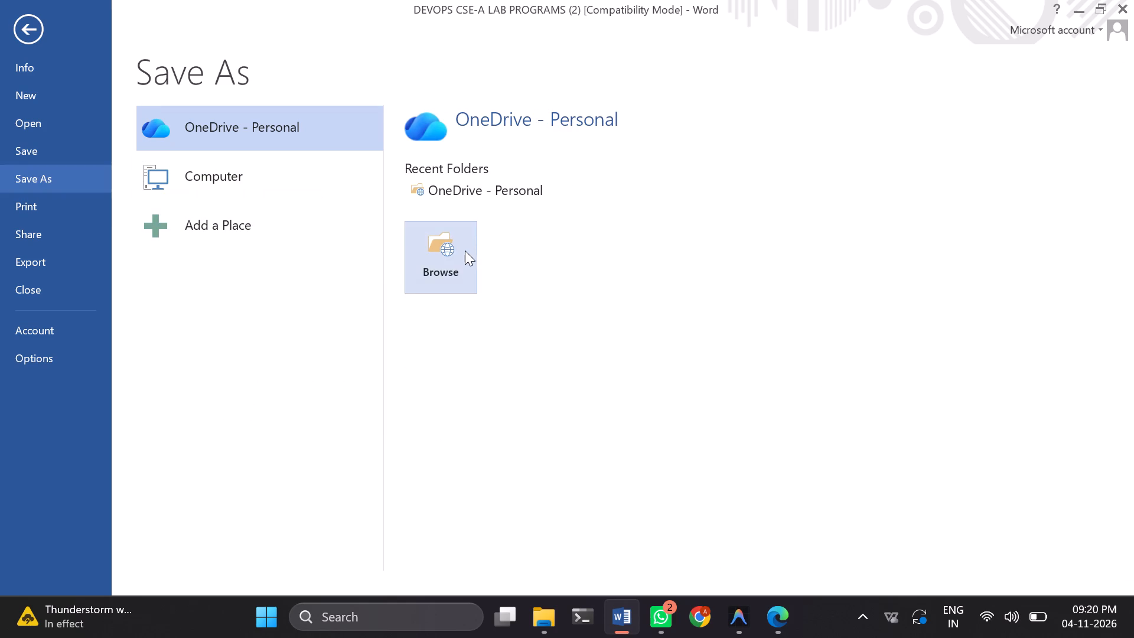
click(461, 251)
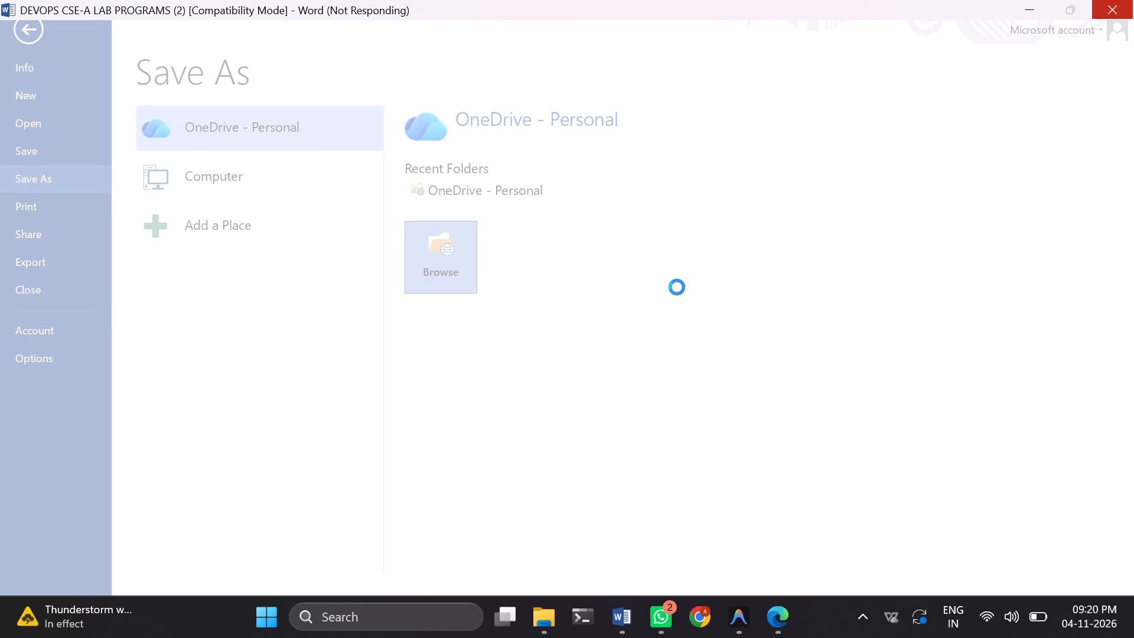
click(699, 277)
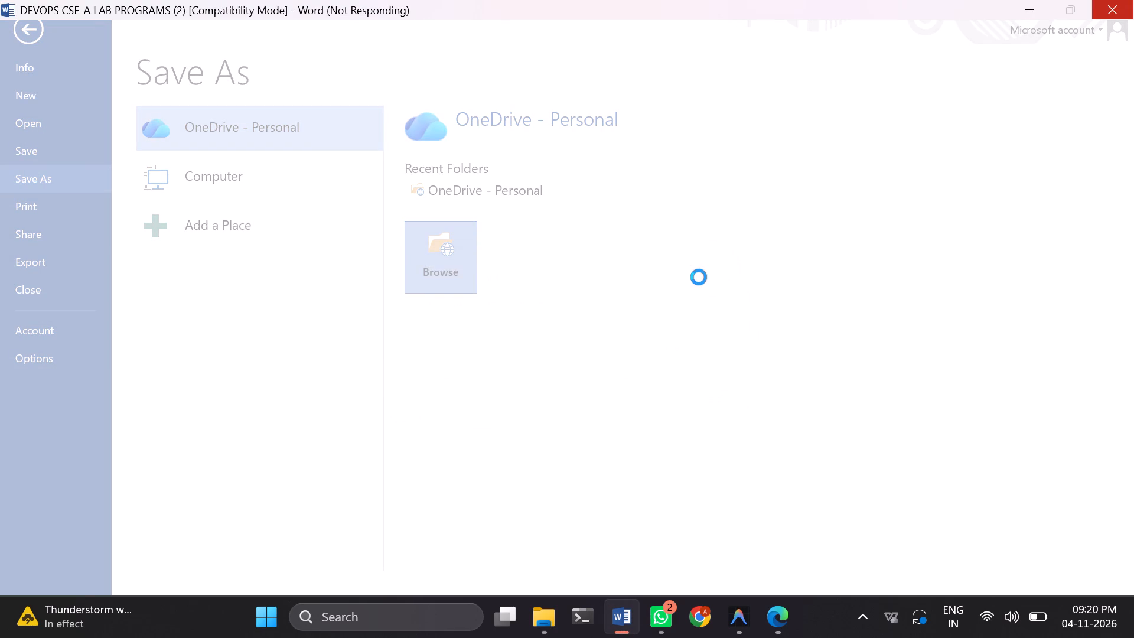
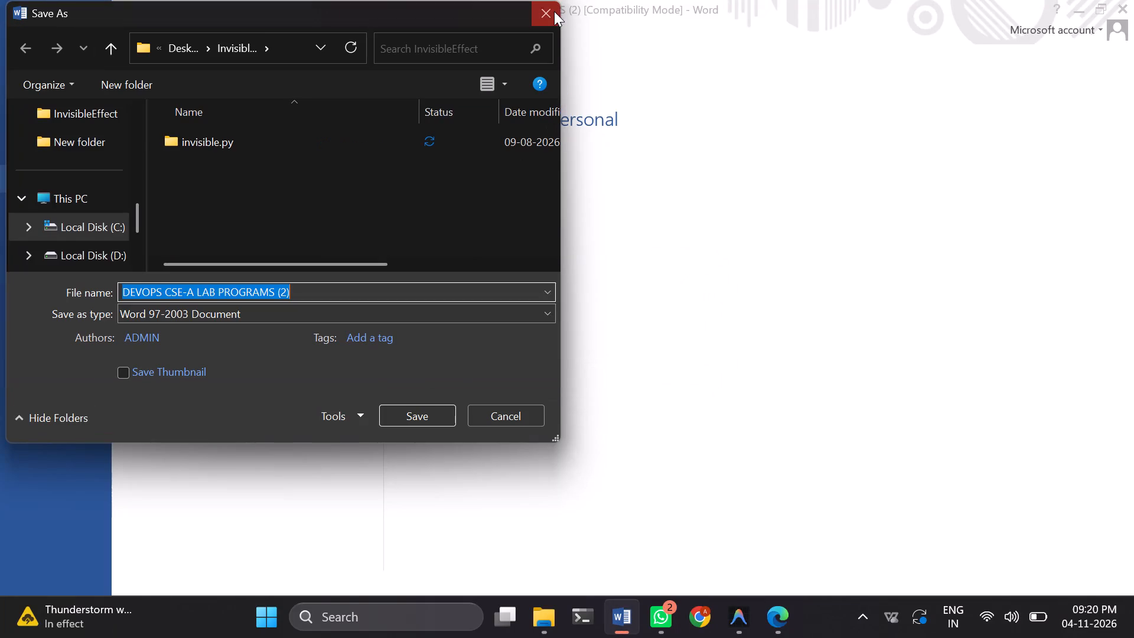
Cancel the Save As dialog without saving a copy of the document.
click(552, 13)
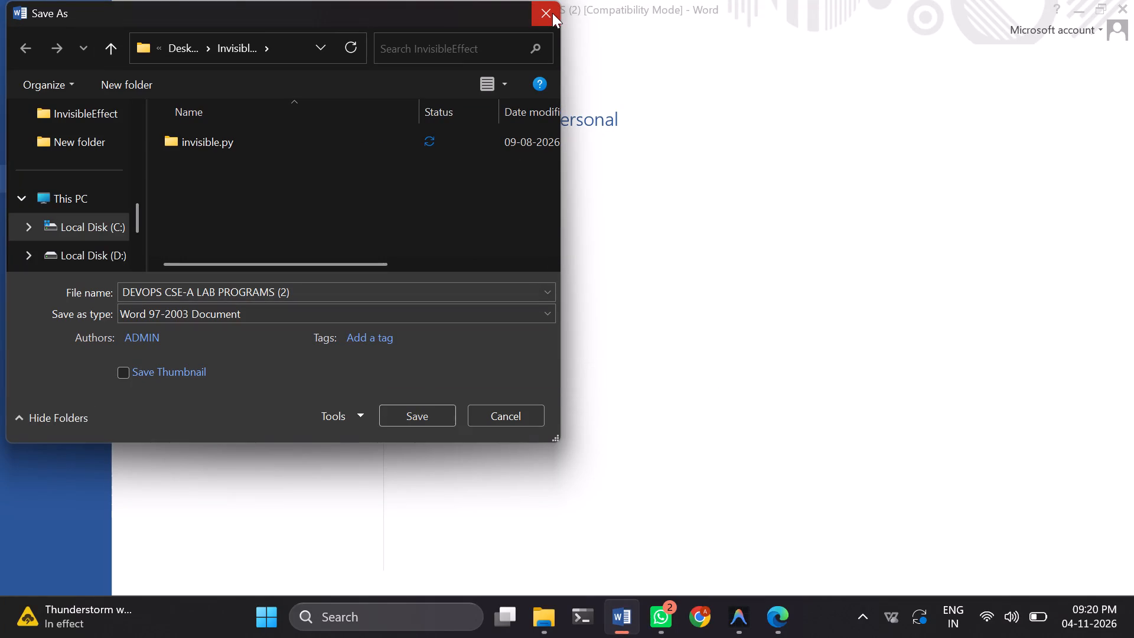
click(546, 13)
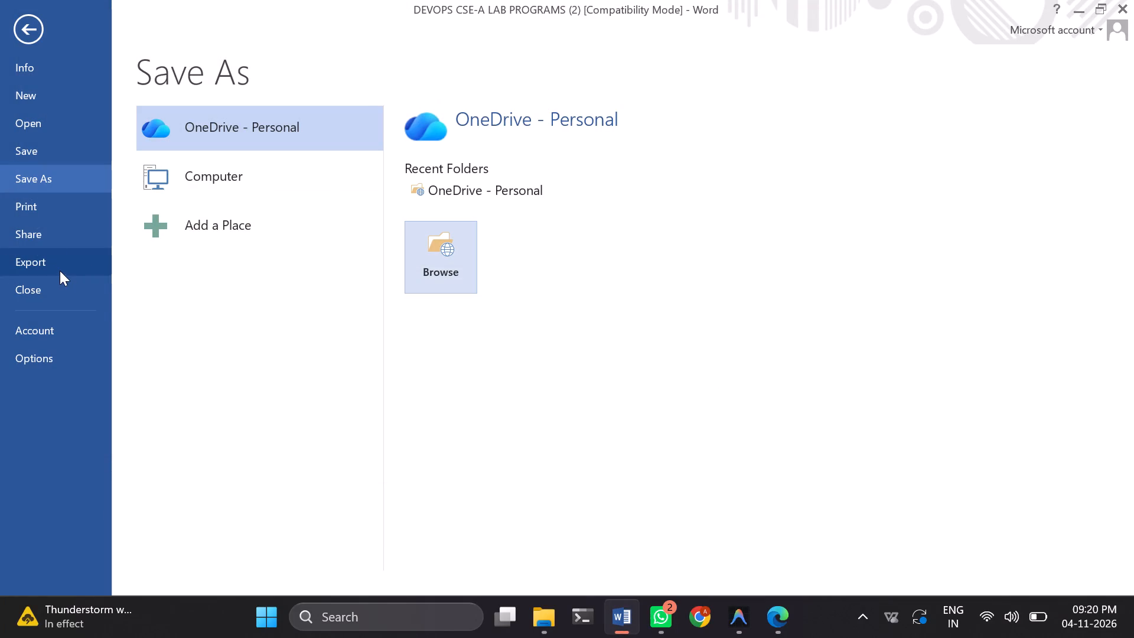
Print one copy of all pages of the watermarked document using the Adobe PDF printer.
click(47, 203)
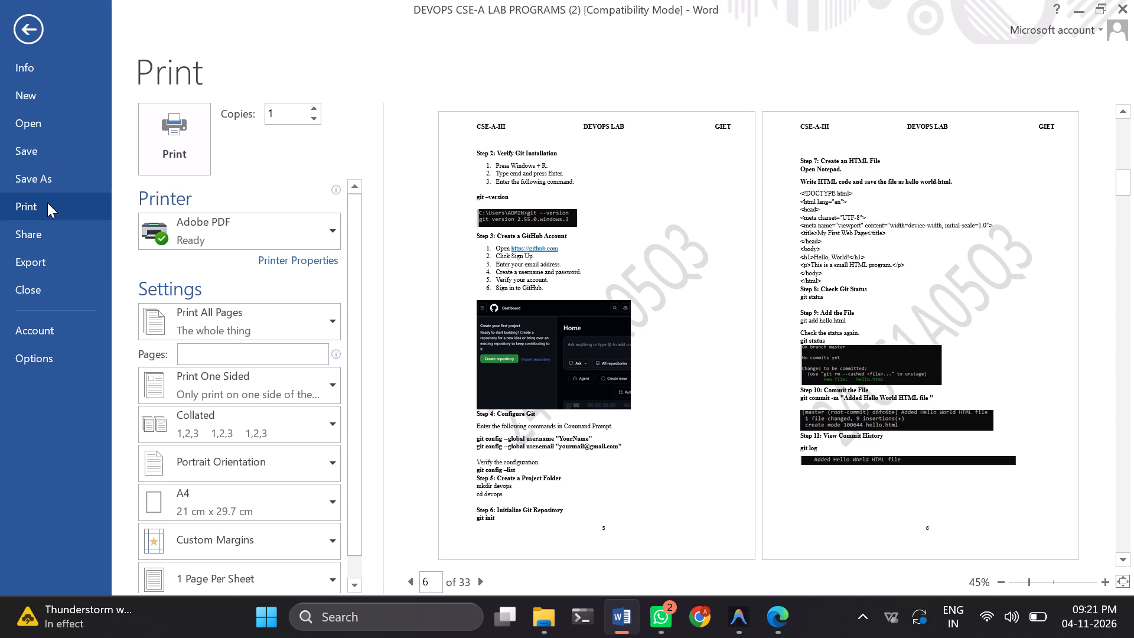
click(236, 227)
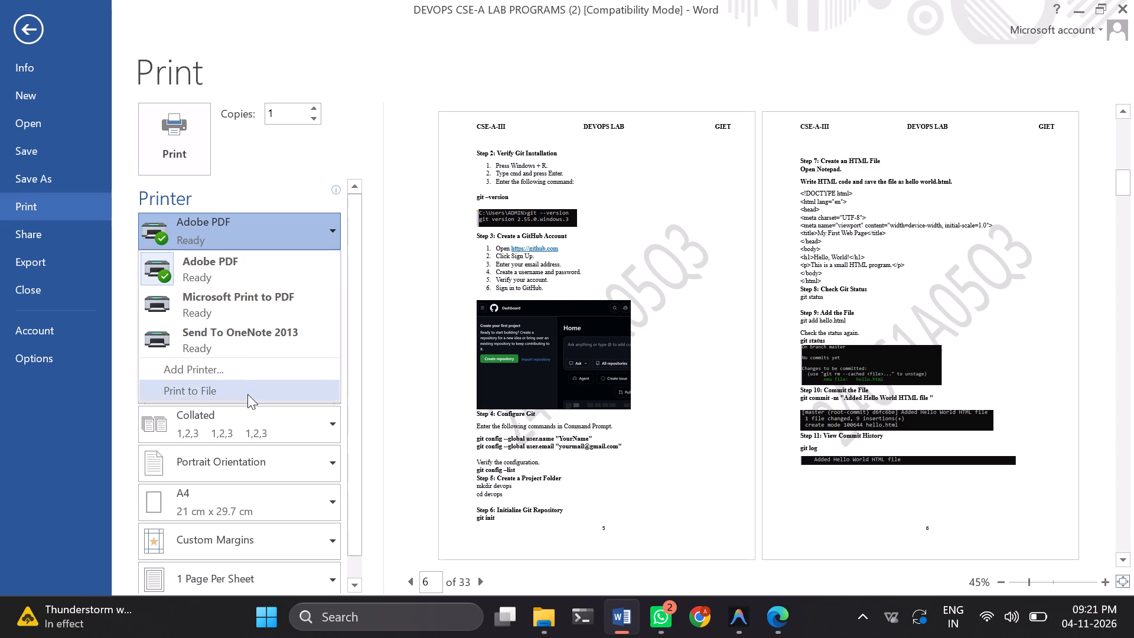
click(239, 262)
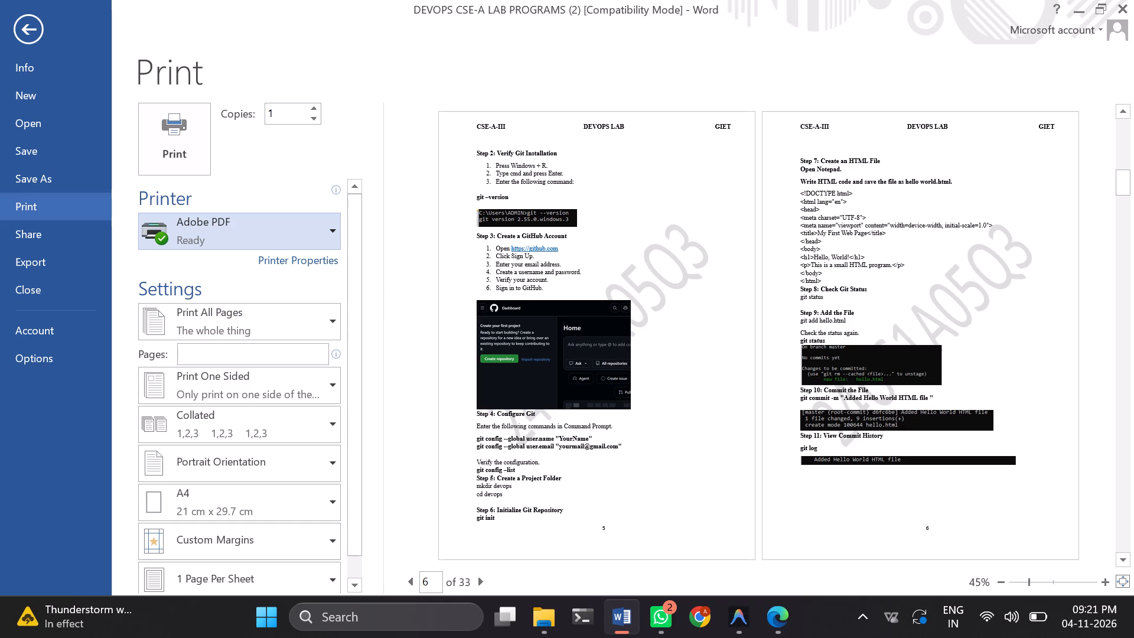
click(159, 134)
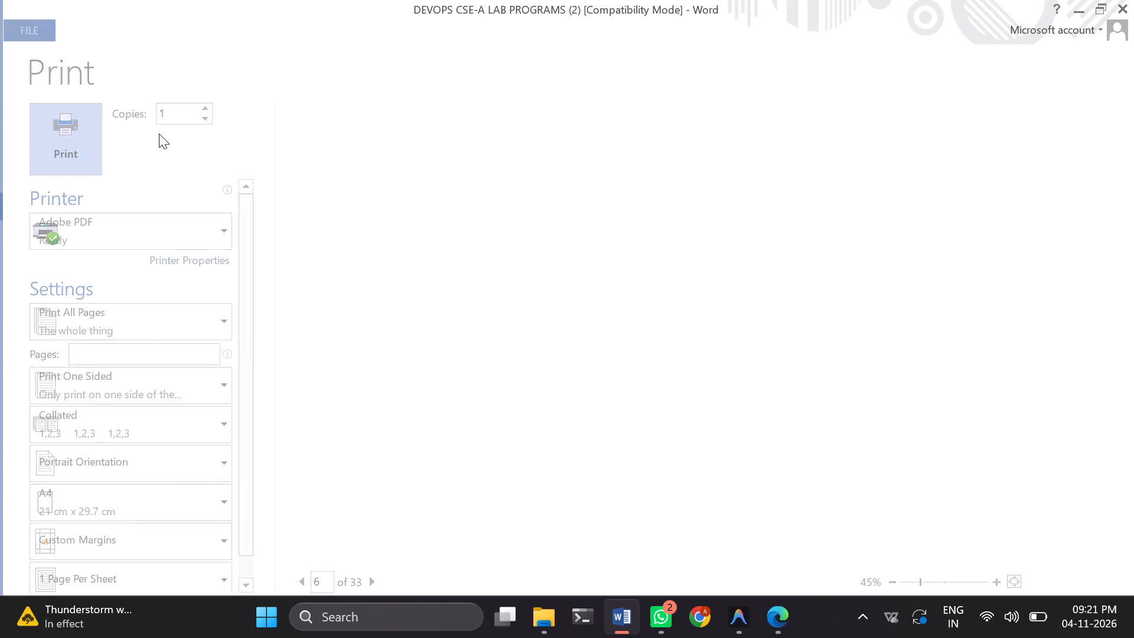
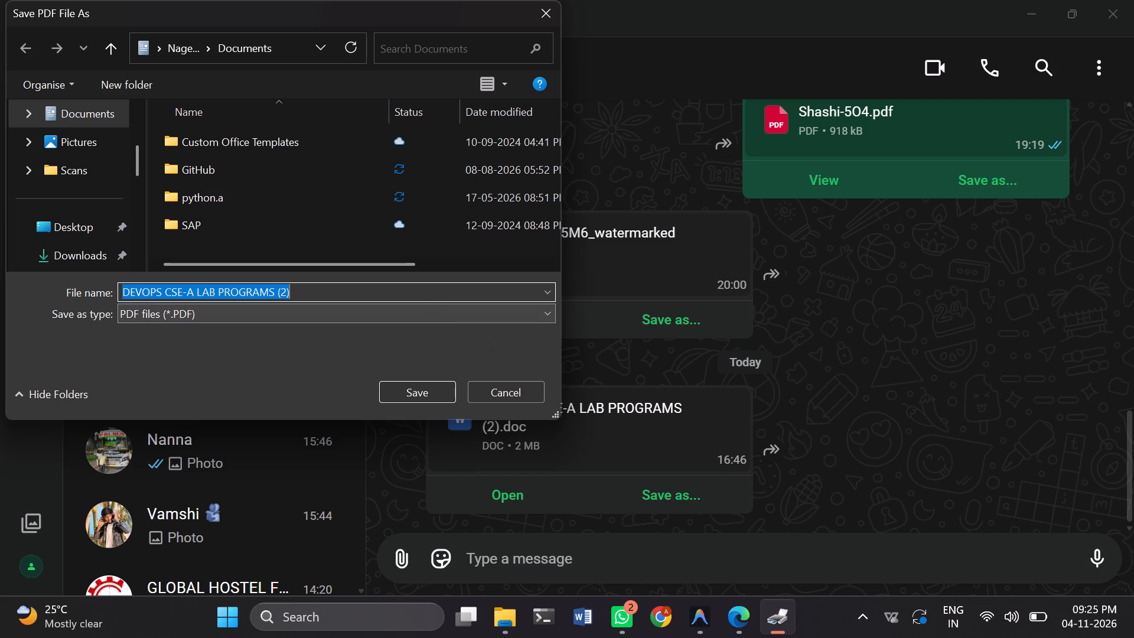
Replace the suggested PDF file name with santhosh for saving in the Documents folder.
key(BackSpace)
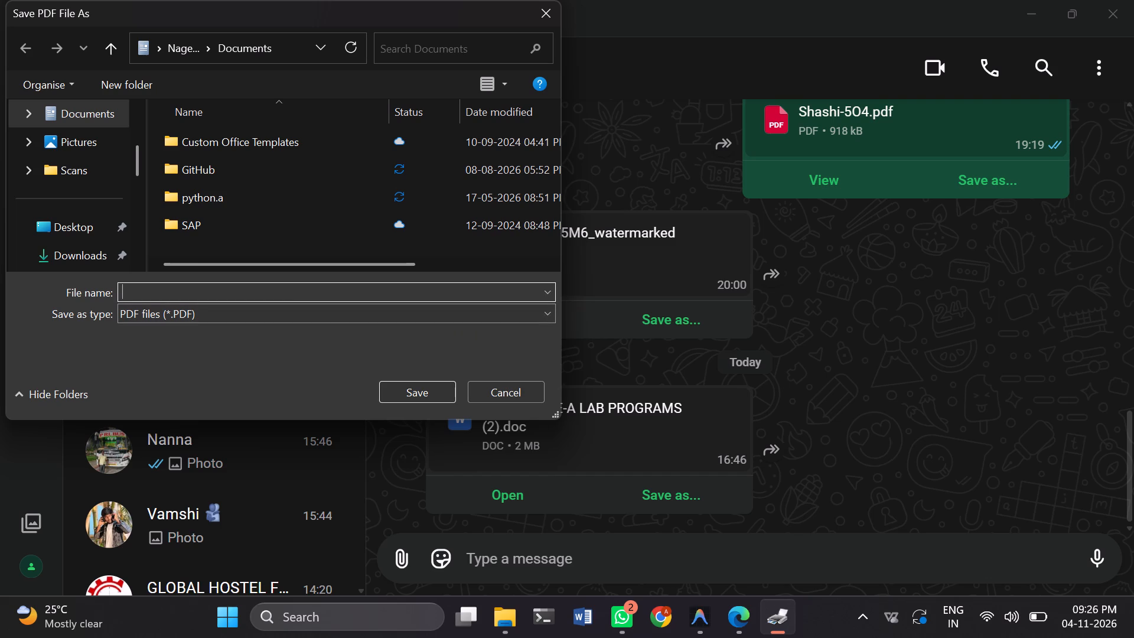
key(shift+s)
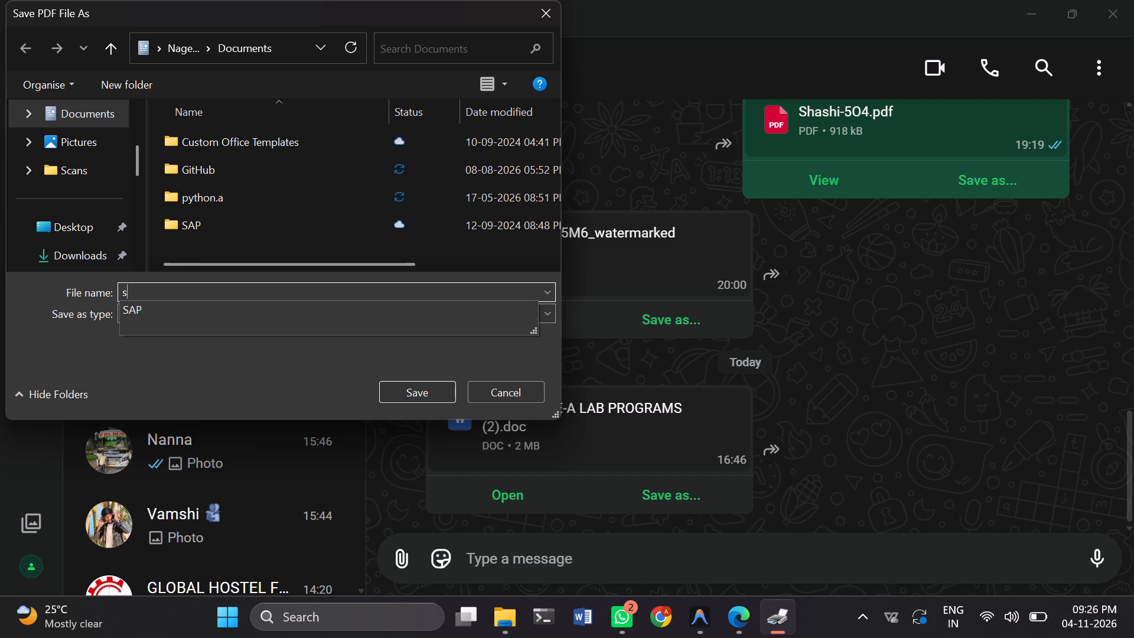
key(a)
key(BackSpace)
key(BackSpace)
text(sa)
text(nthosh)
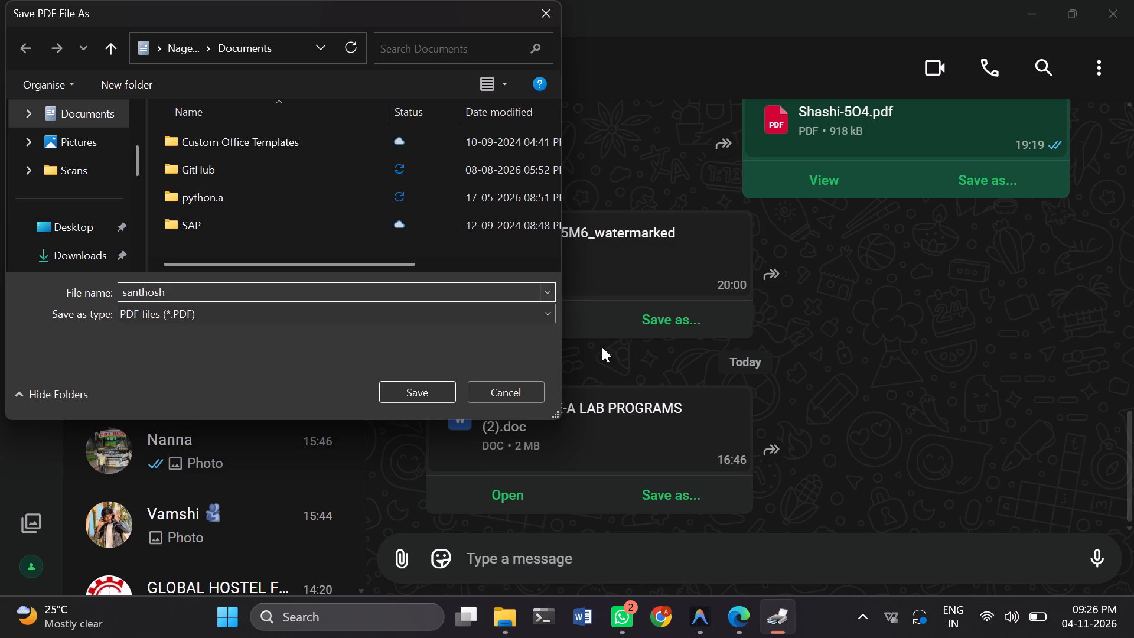
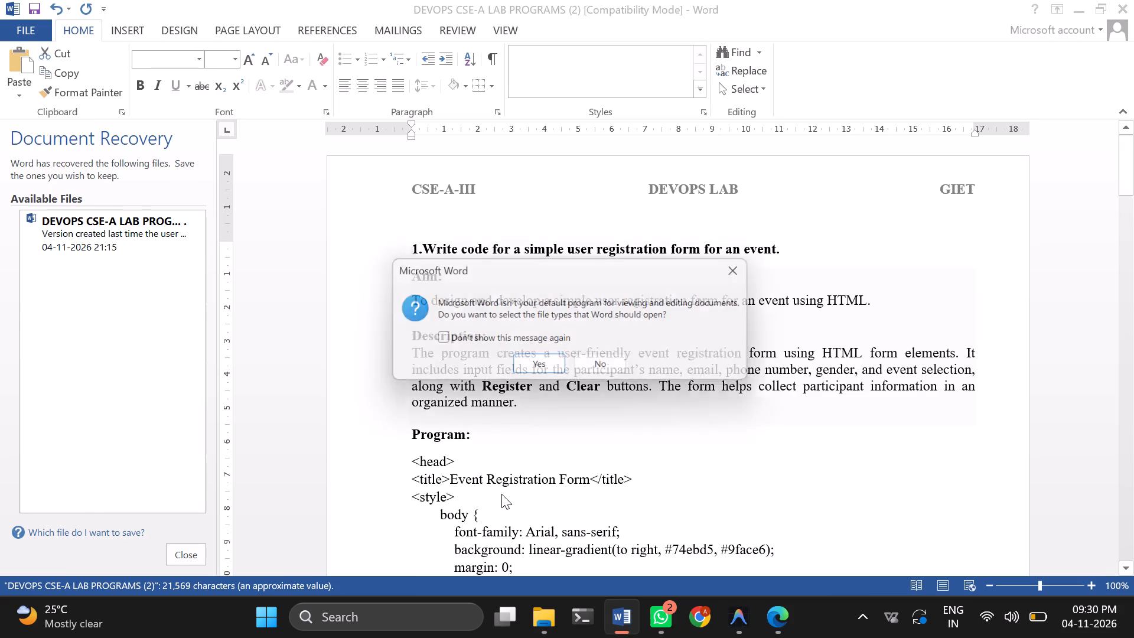
Dismiss the default-program prompt without choosing any file types for Word to open.
scroll(501, 494, up, 1)
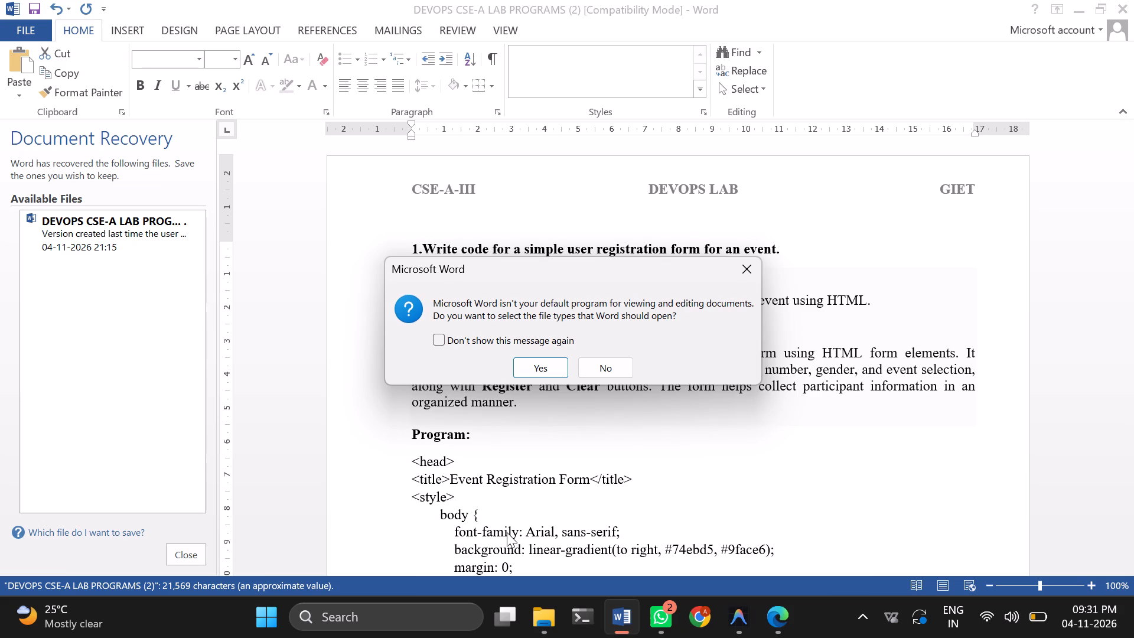
click(741, 257)
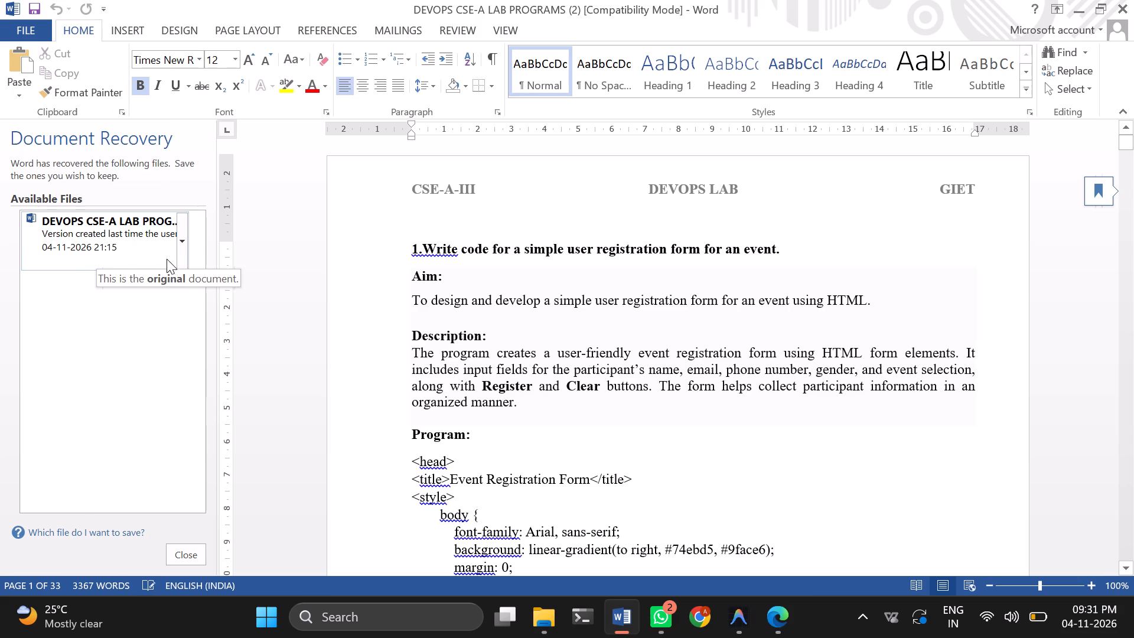
Dismiss the document recovery list without opening any recovered version.
click(197, 557)
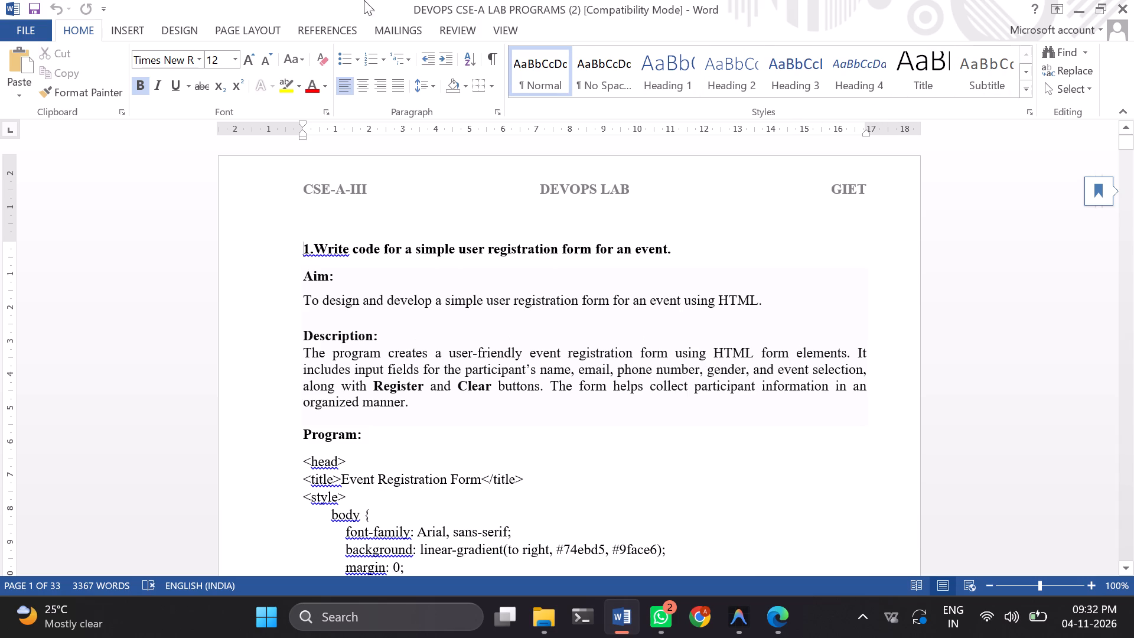
Apply a custom text watermark containing the full student roll number to the lab programs document, keeping the default diagonal, semitransparent formatting.
click(138, 29)
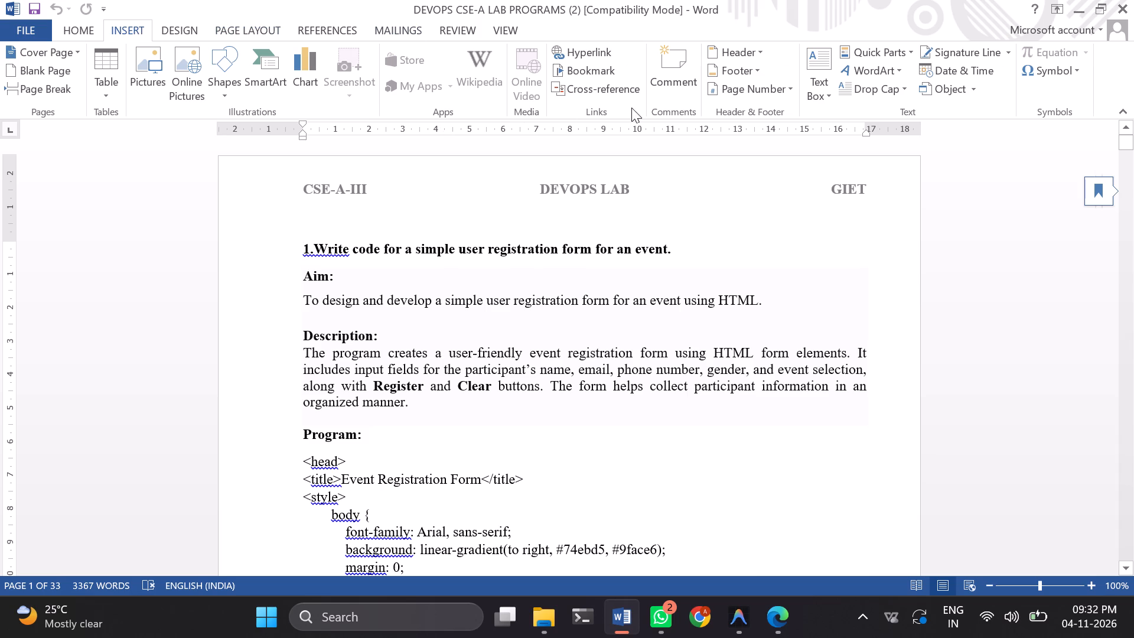
click(186, 22)
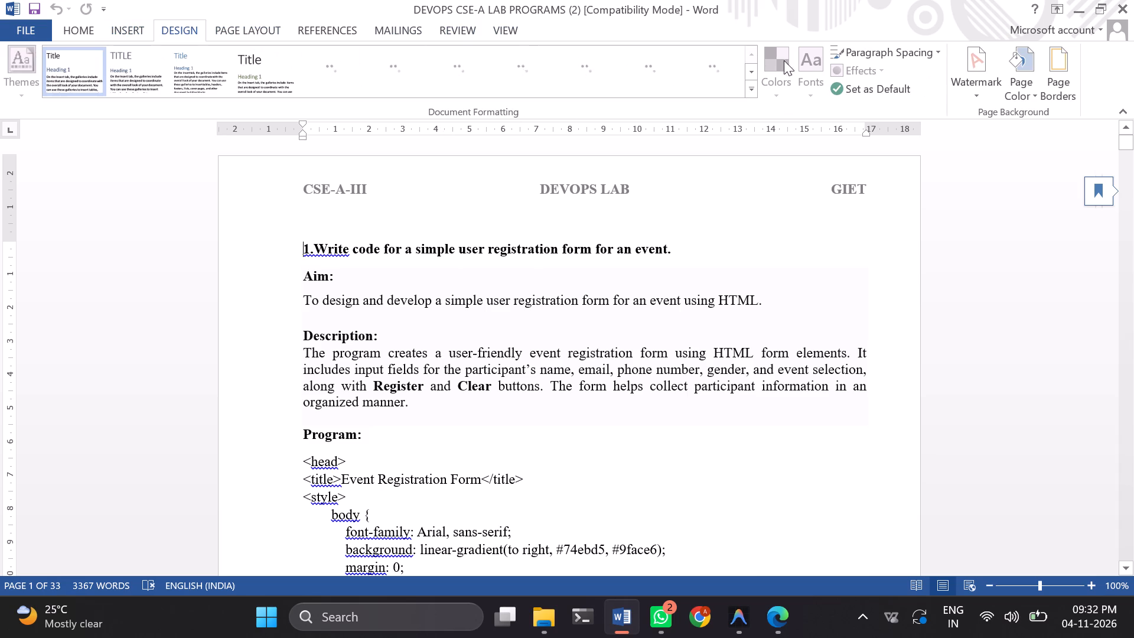
click(969, 95)
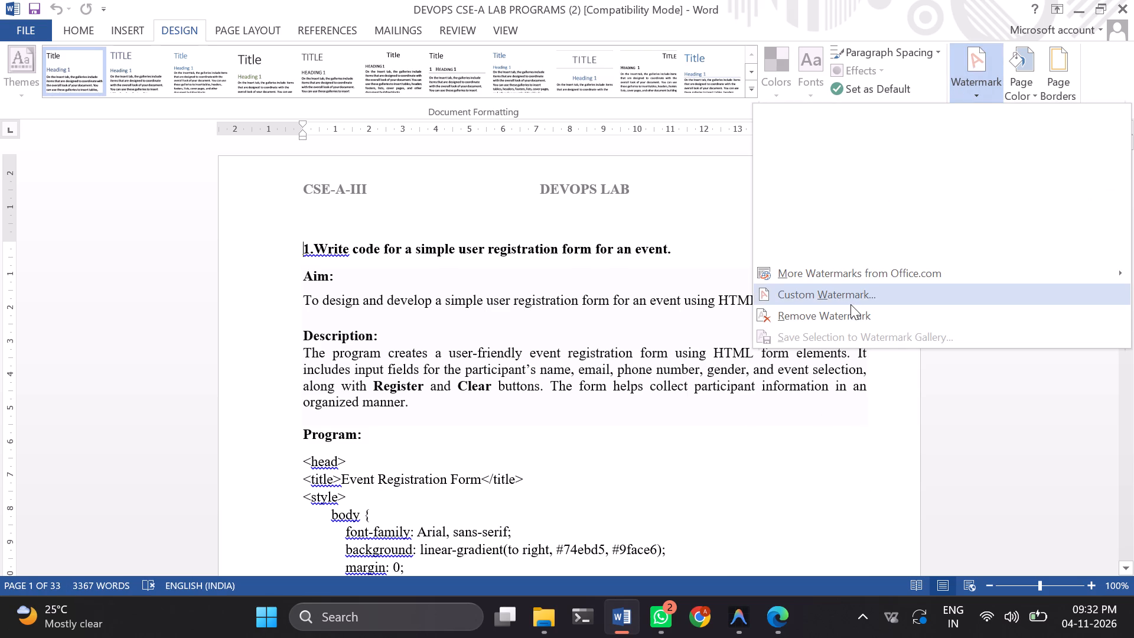
click(850, 301)
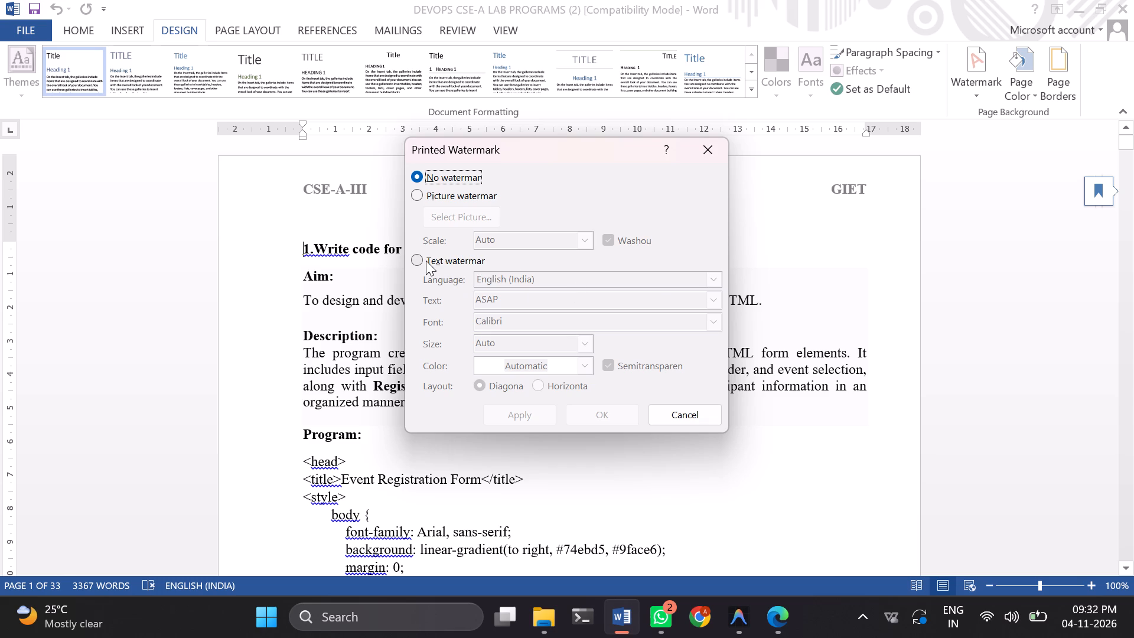
click(426, 261)
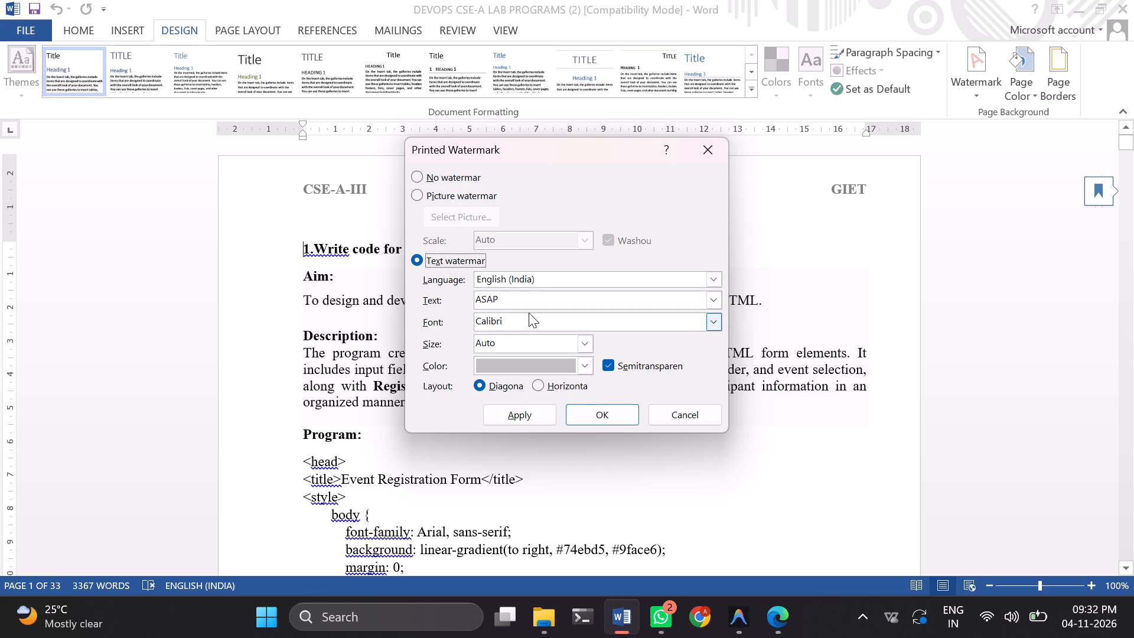
click(526, 301)
key(BackSpace)
key(BackSpace)
key(BackSpace)
key(BackSpace)
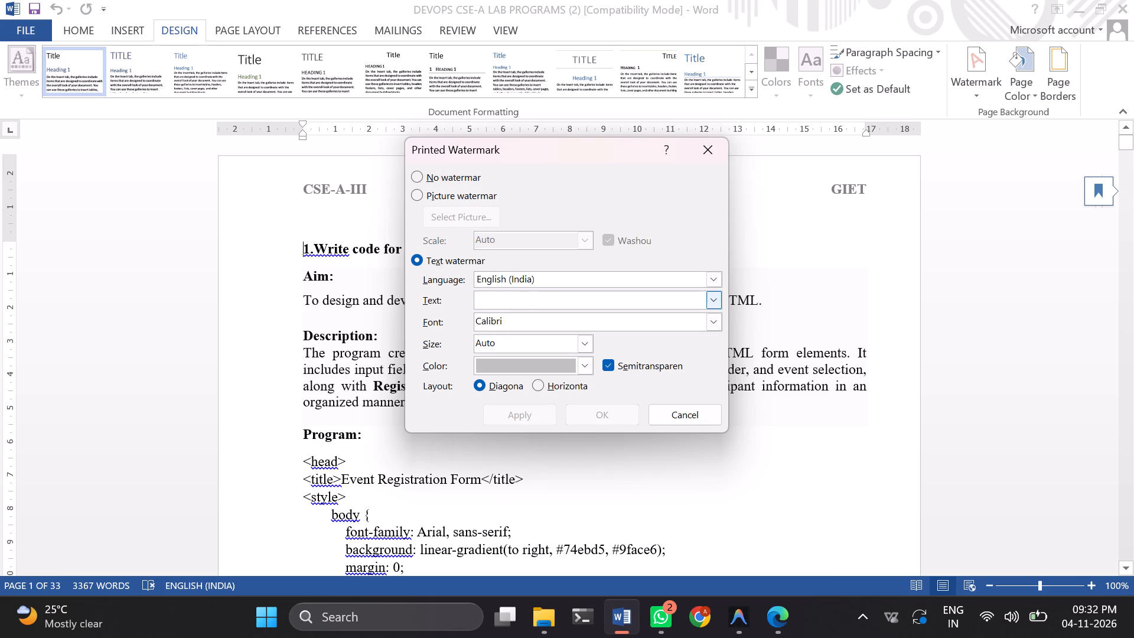
key(s)
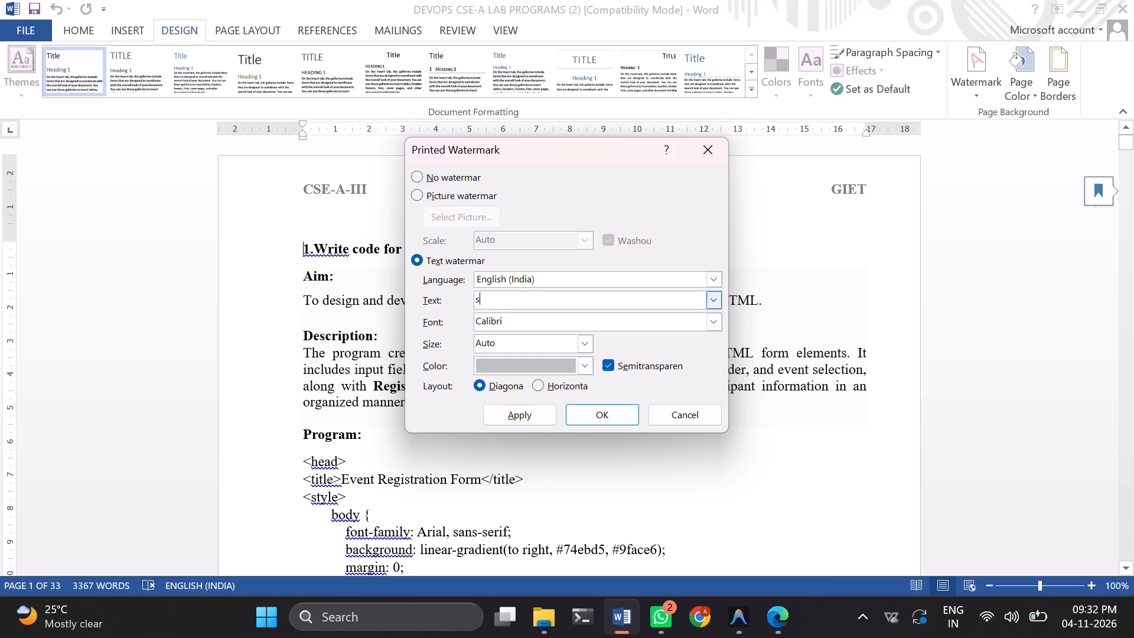
key(BackSpace)
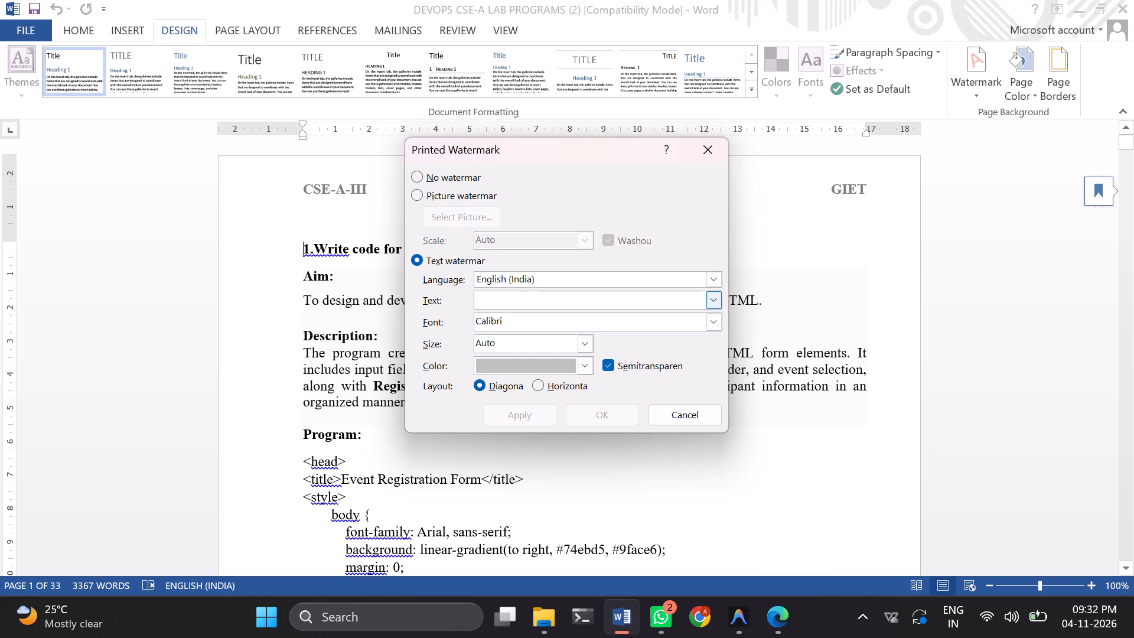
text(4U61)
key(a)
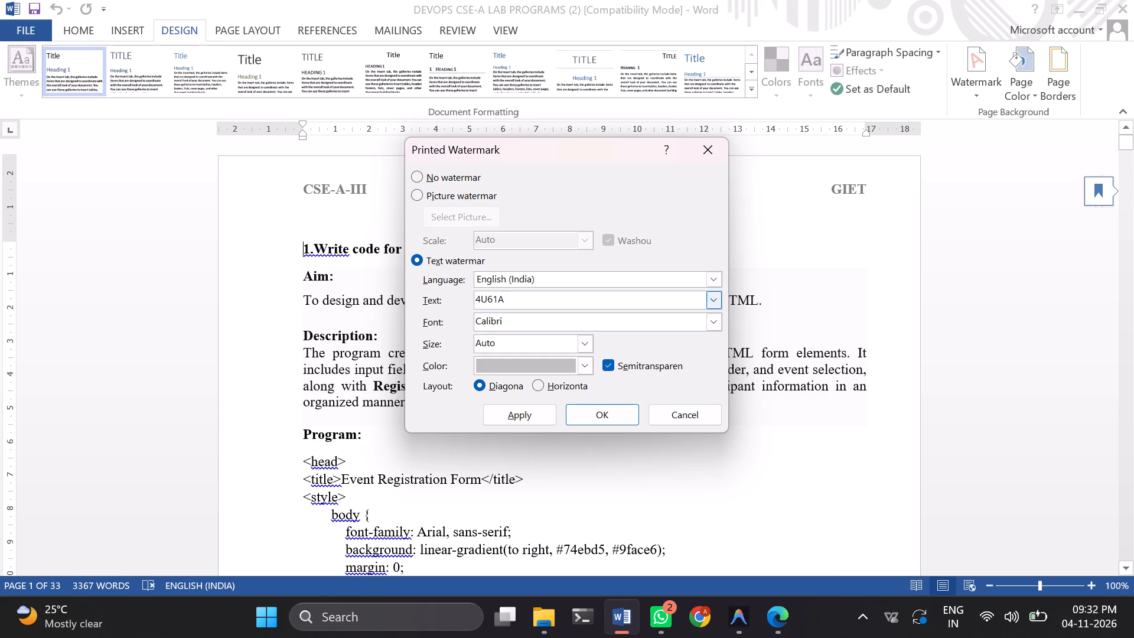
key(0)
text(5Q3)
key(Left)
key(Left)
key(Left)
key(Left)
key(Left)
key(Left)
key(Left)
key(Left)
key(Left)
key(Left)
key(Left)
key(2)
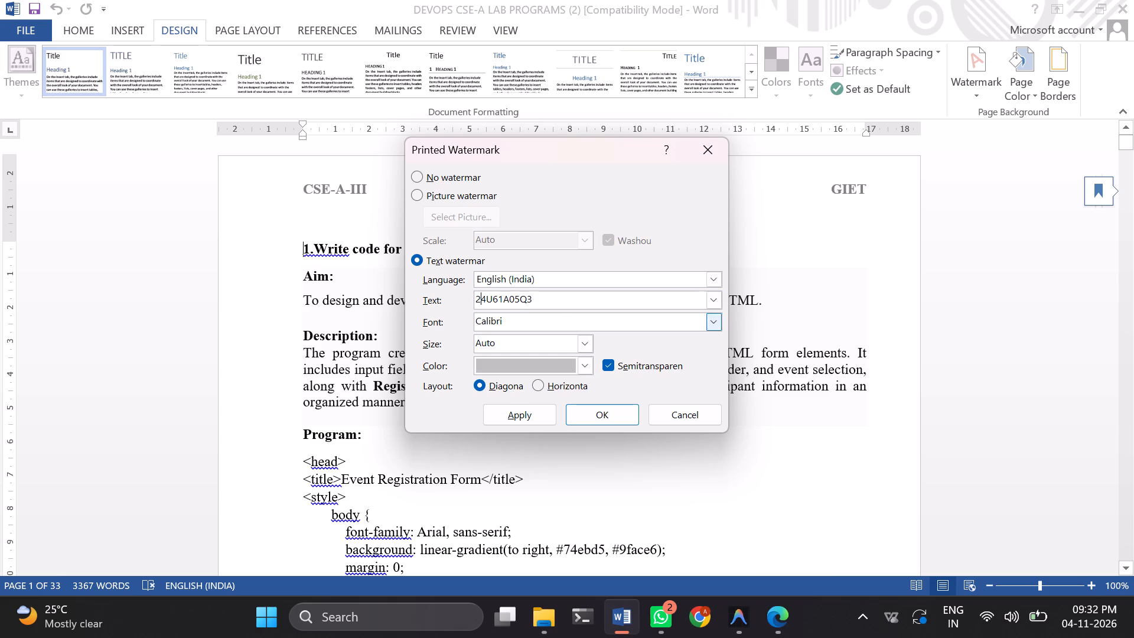
click(526, 415)
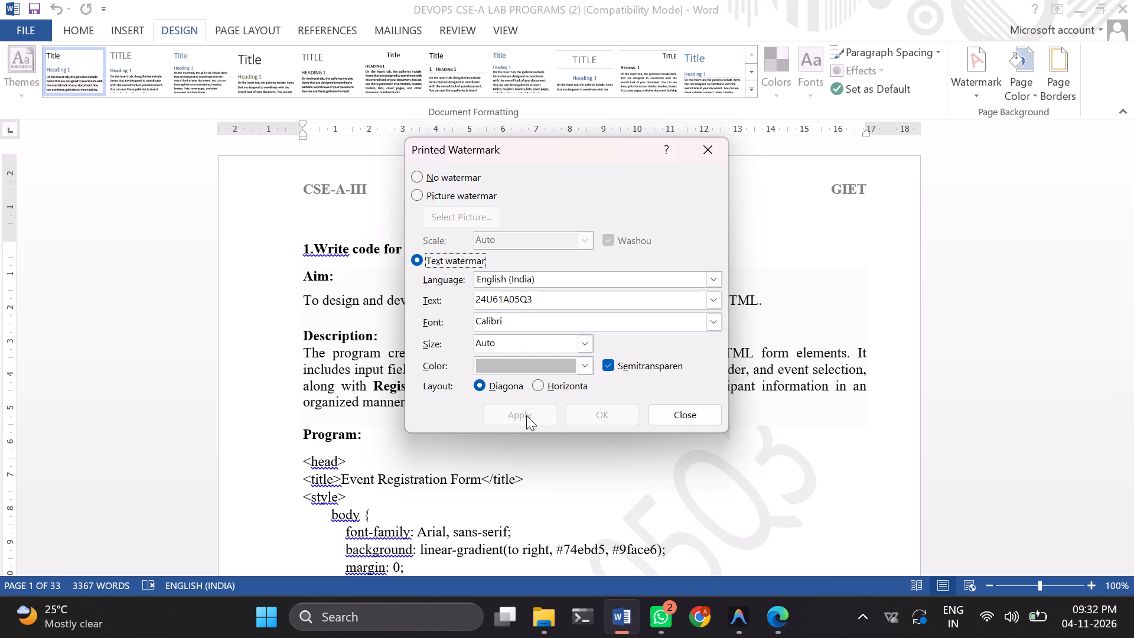
click(709, 414)
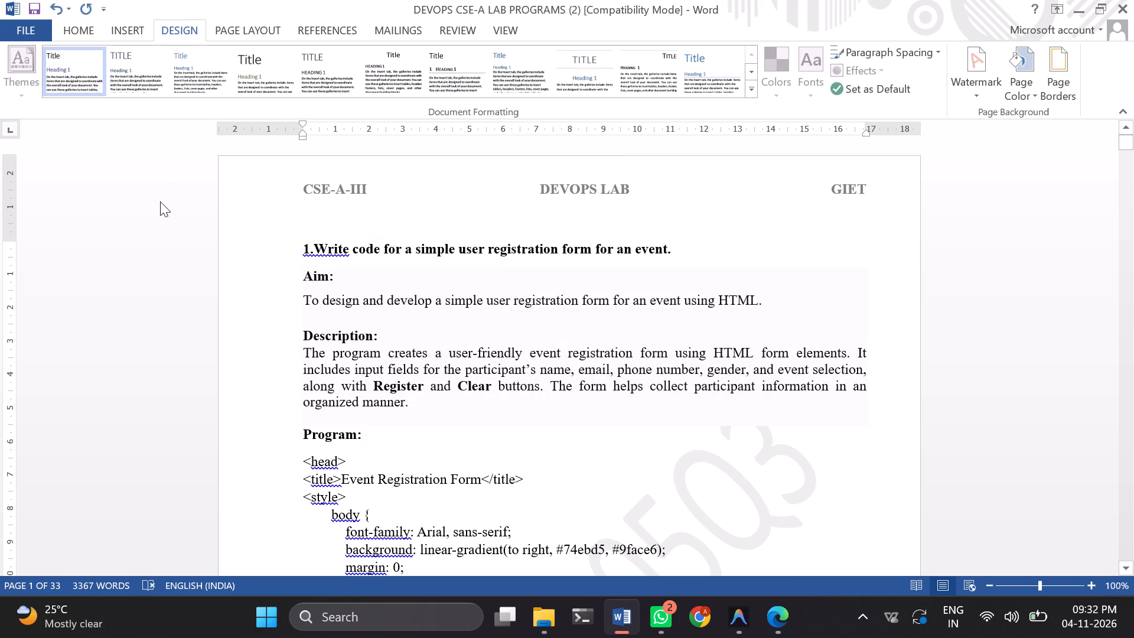
Save the watermarked lab programs document under its existing name.
key(ctrl+s)
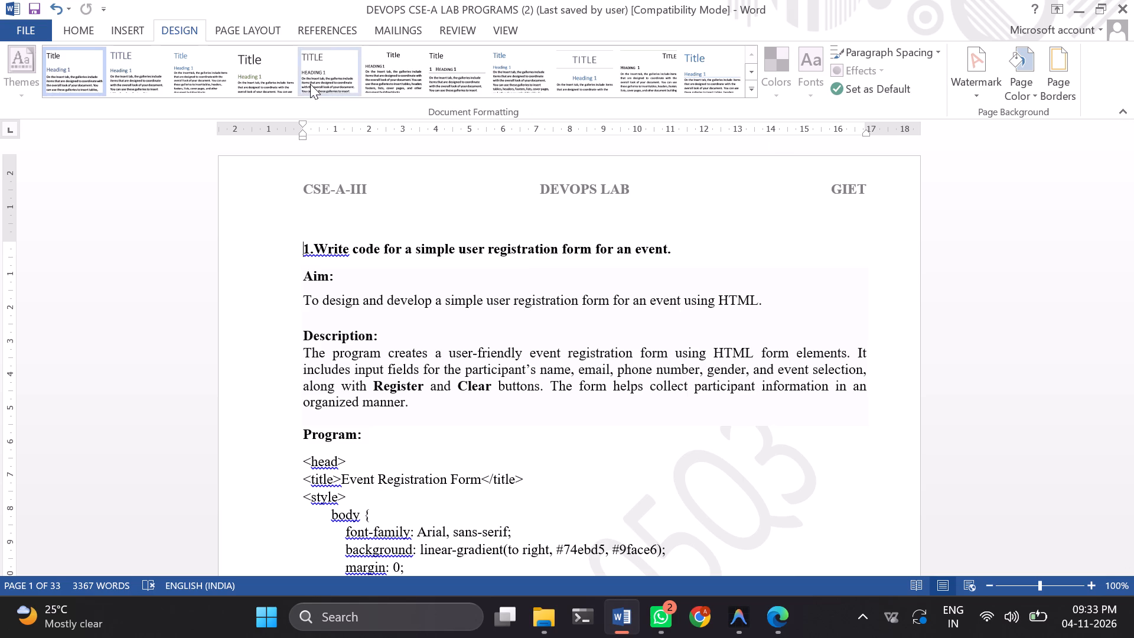
click(18, 31)
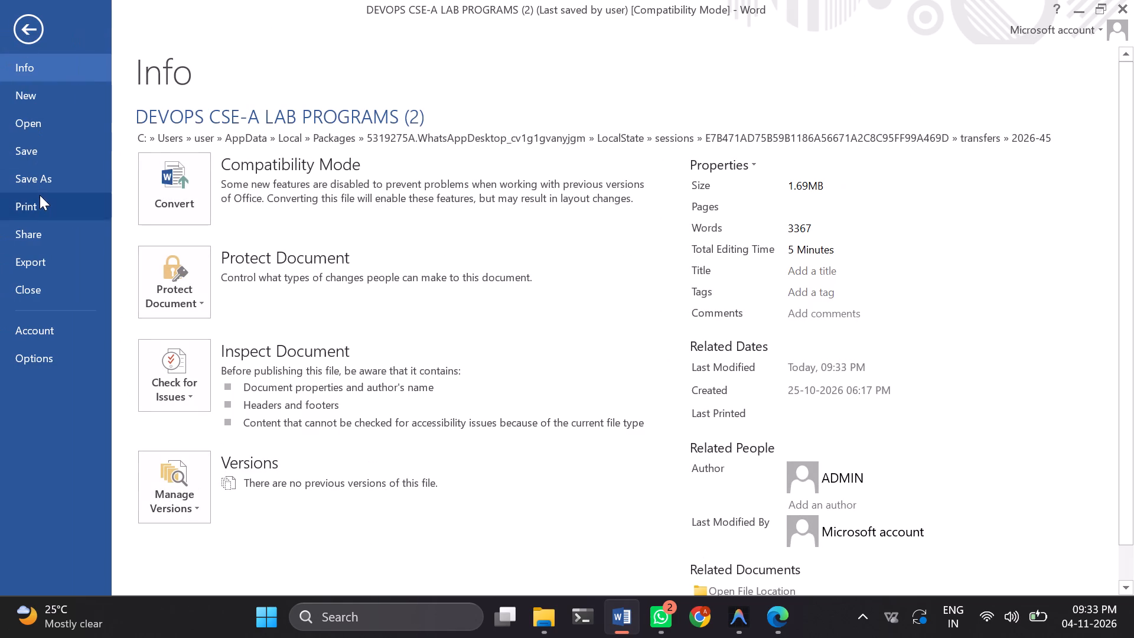
click(43, 149)
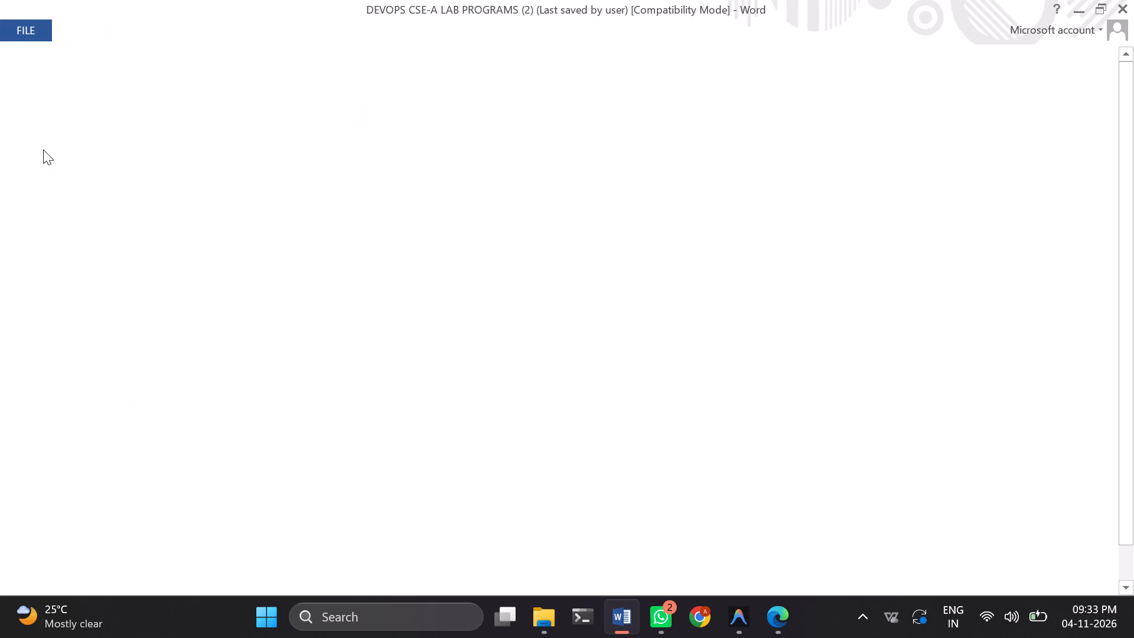
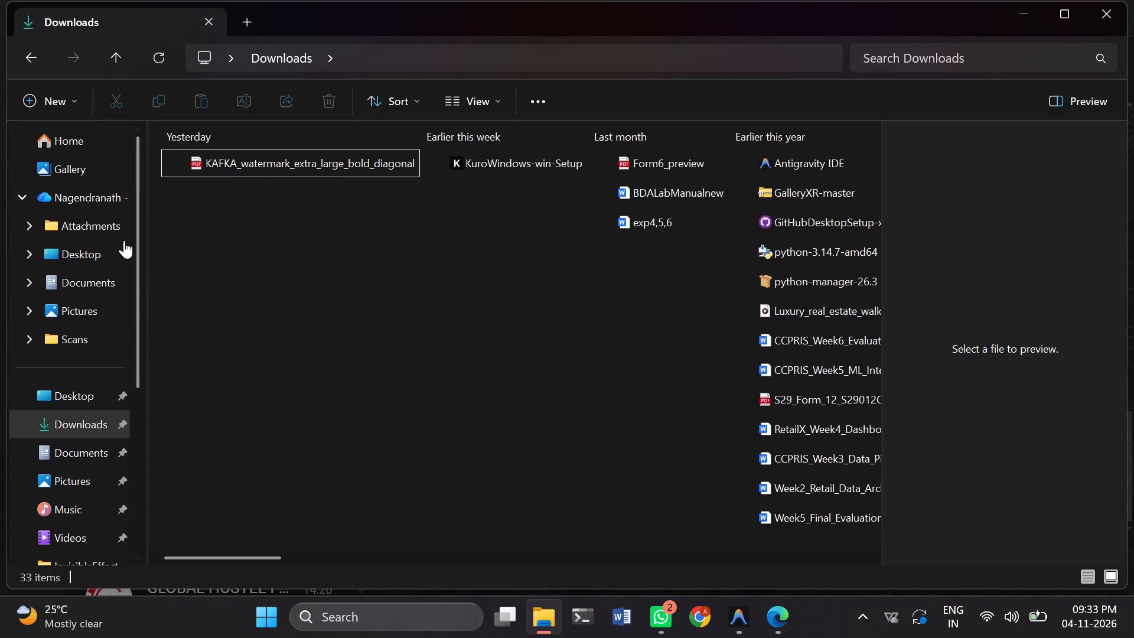
Look in the Downloads folder and the Documents folder for the saved watermarked lab programs file.
click(97, 424)
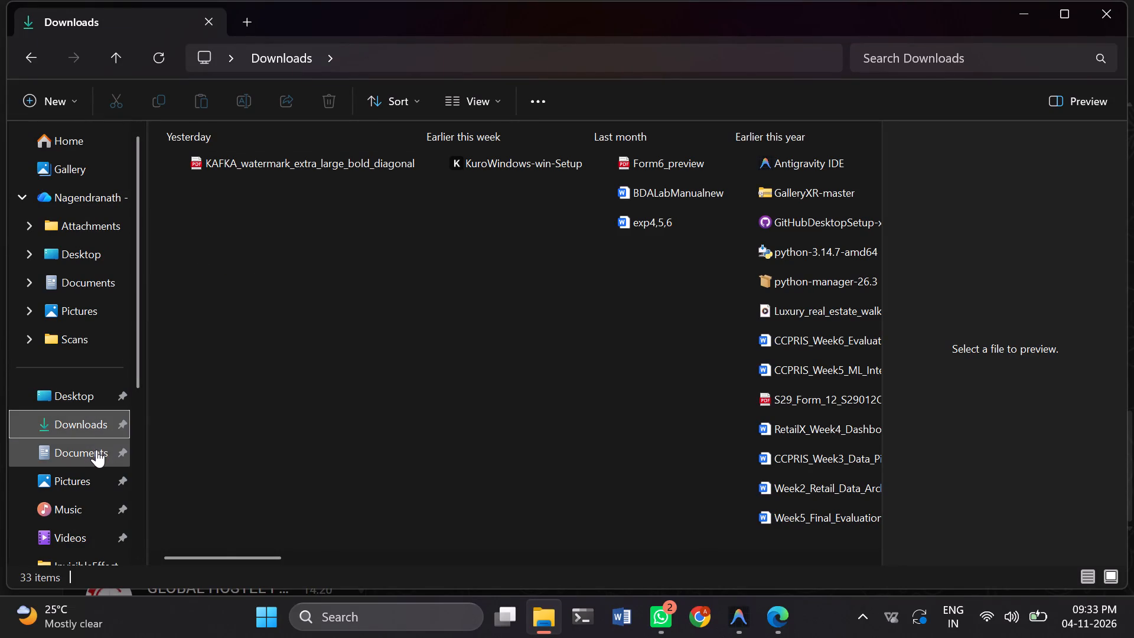
click(96, 451)
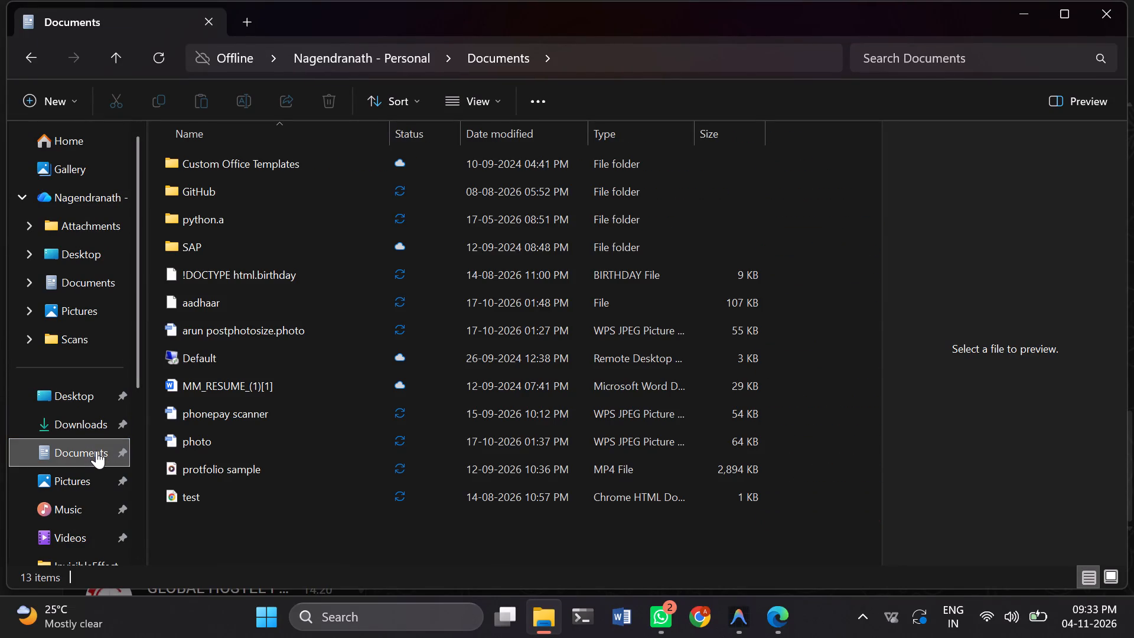
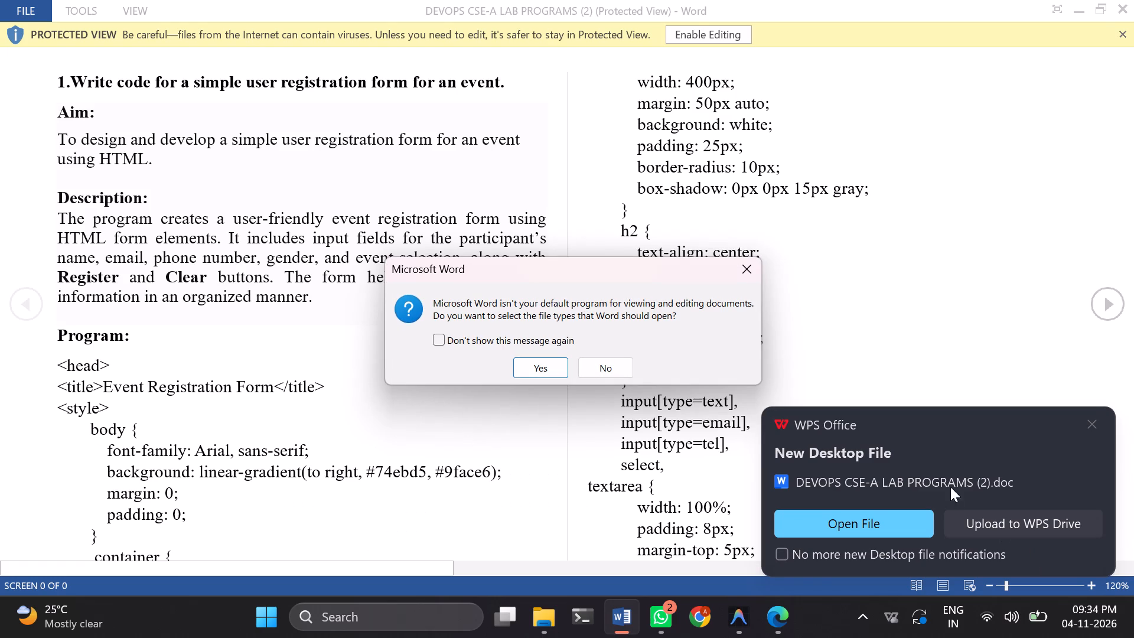
Dismiss the default-program prompt without choosing any file types for Word to open.
drag(702, 40, 727, 142)
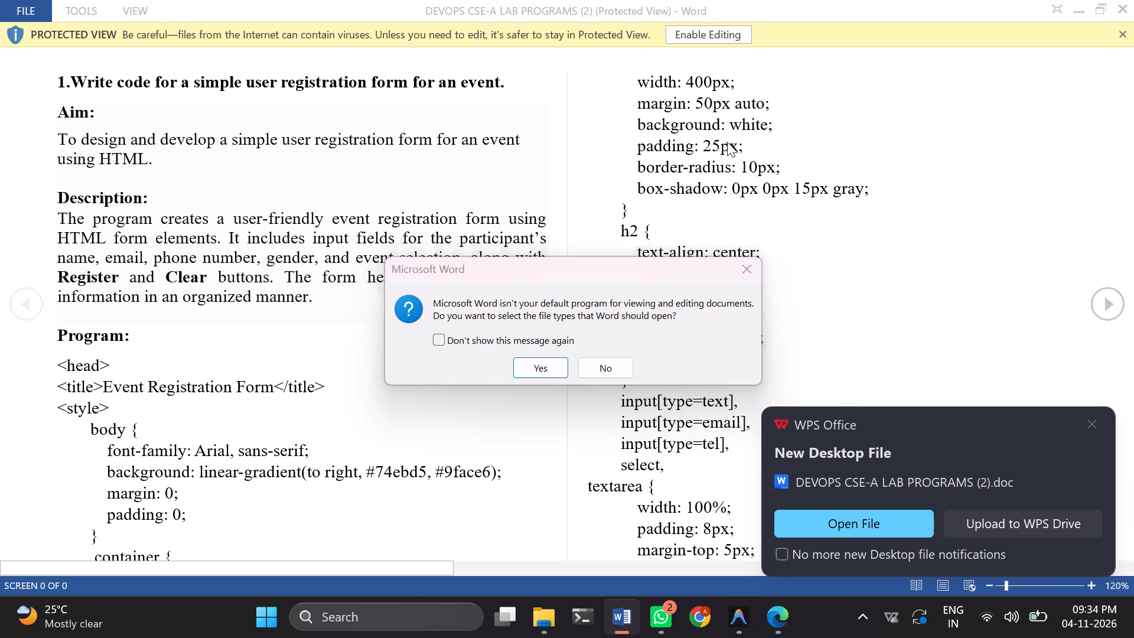
drag(727, 142, 781, 282)
click(747, 271)
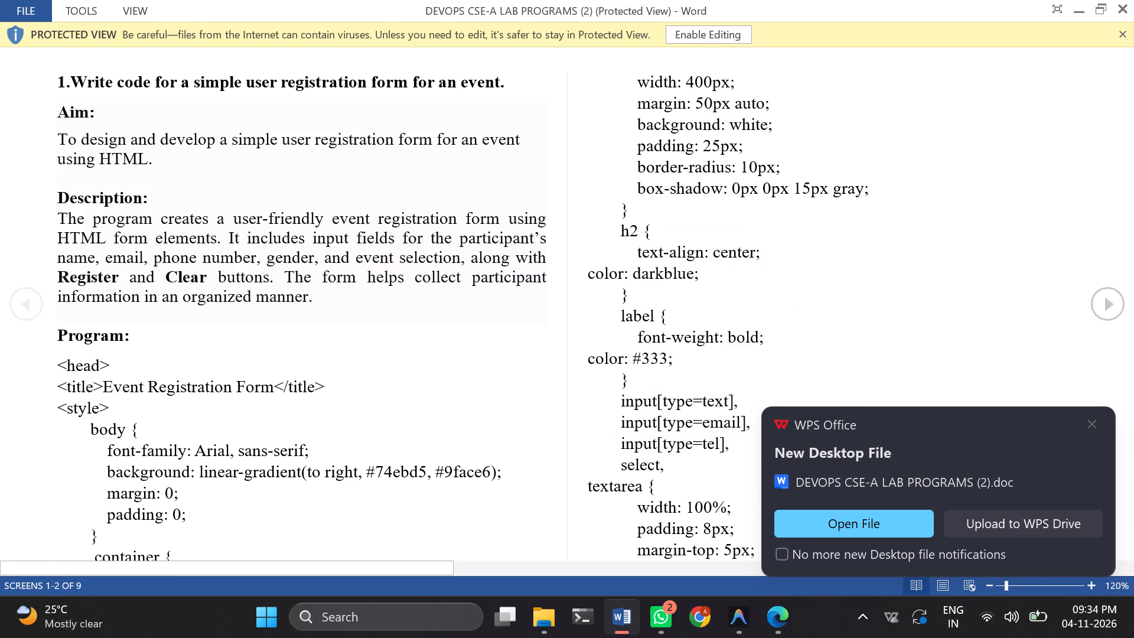
Enable editing of the protected DEVOPS CSE-A LAB PROGRAMS (2) document.
click(712, 41)
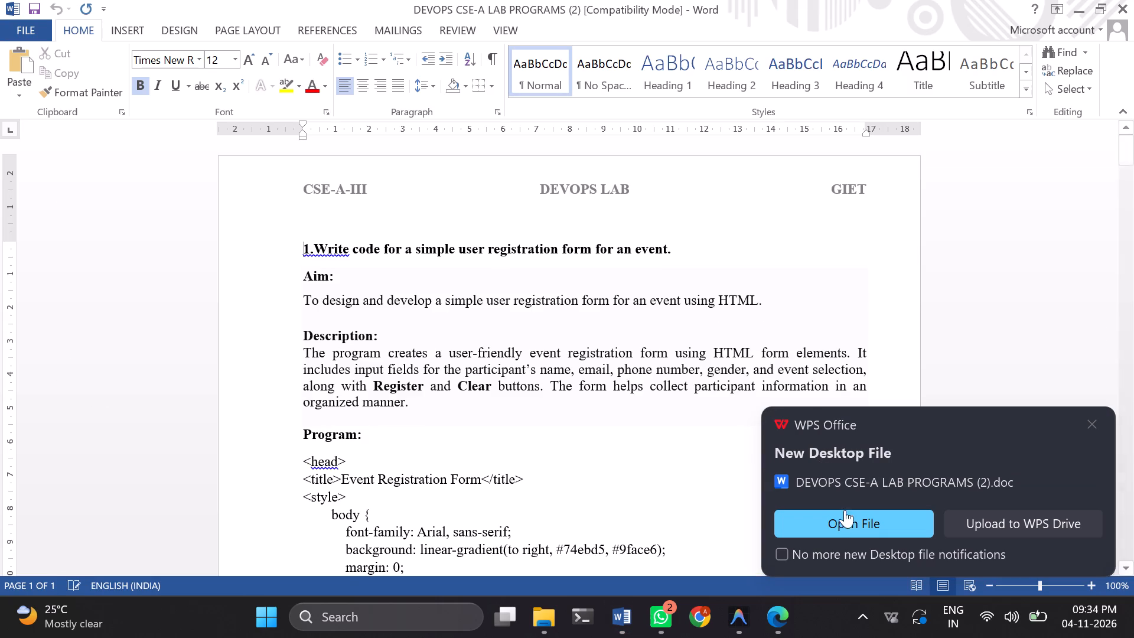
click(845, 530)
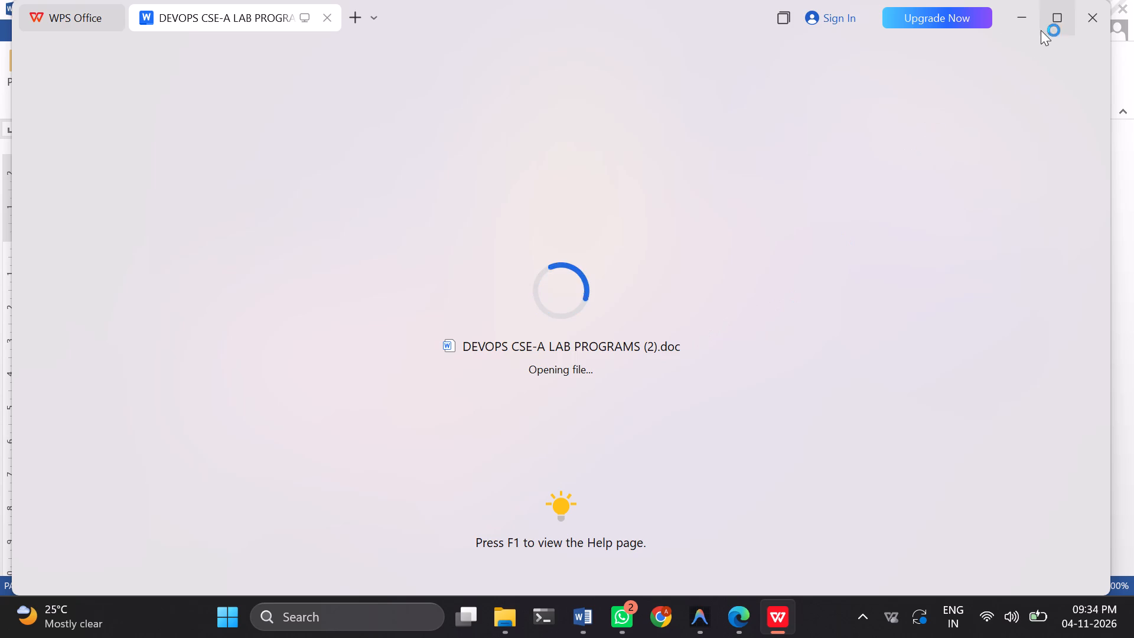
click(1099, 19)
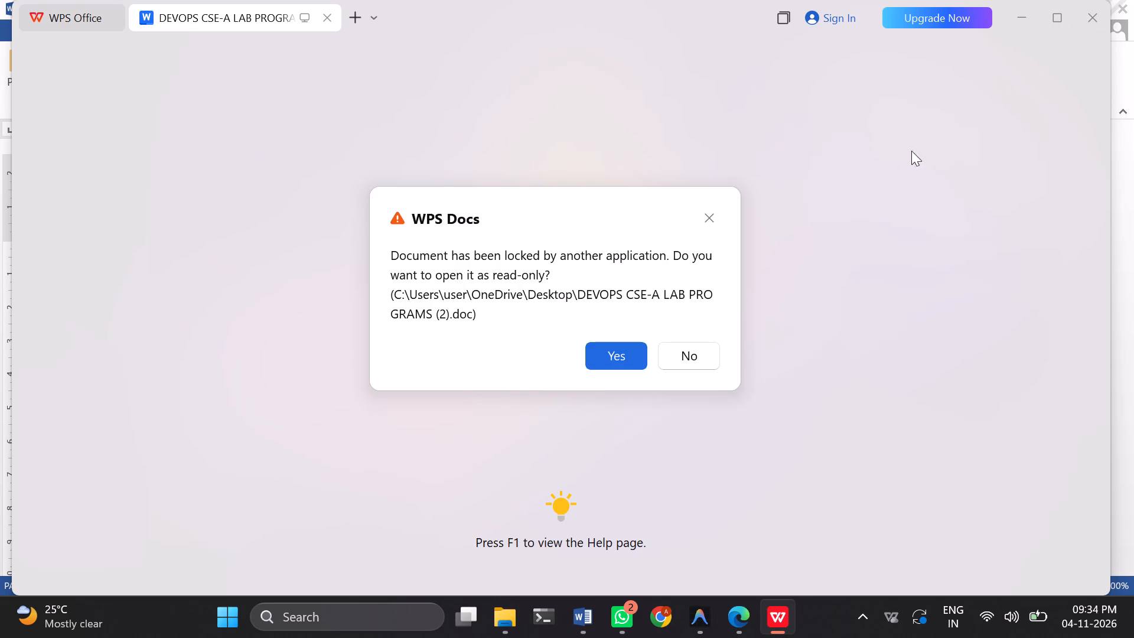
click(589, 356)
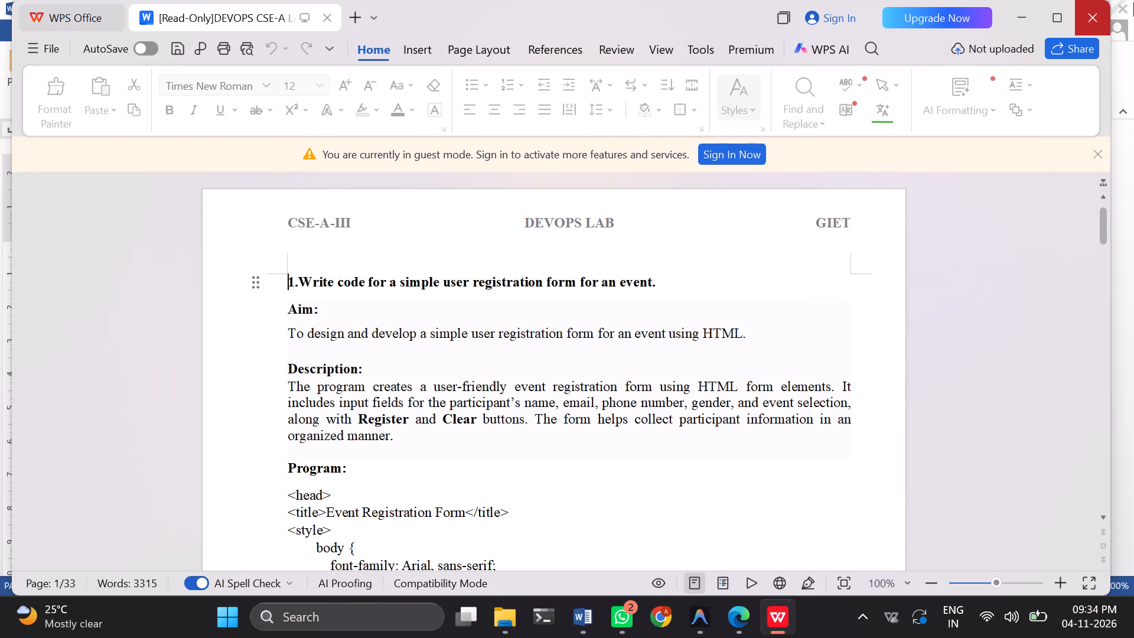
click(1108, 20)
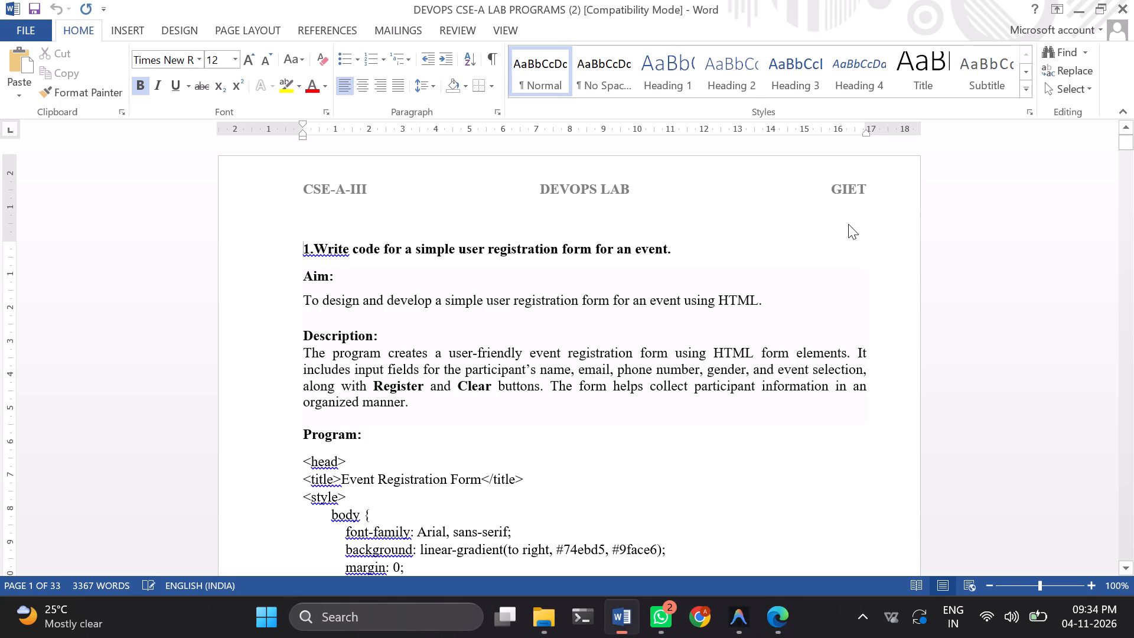
Apply a custom text watermark containing the student roll number to the lab programs document, keeping the default Calibri, diagonal, semitransparent formatting.
click(169, 37)
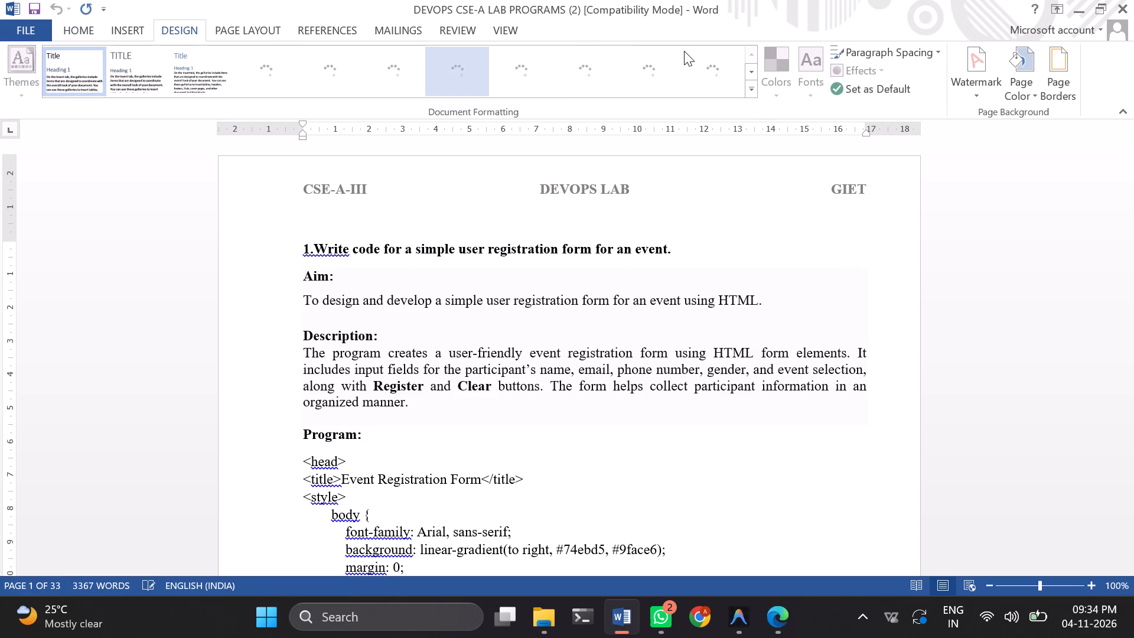
click(969, 94)
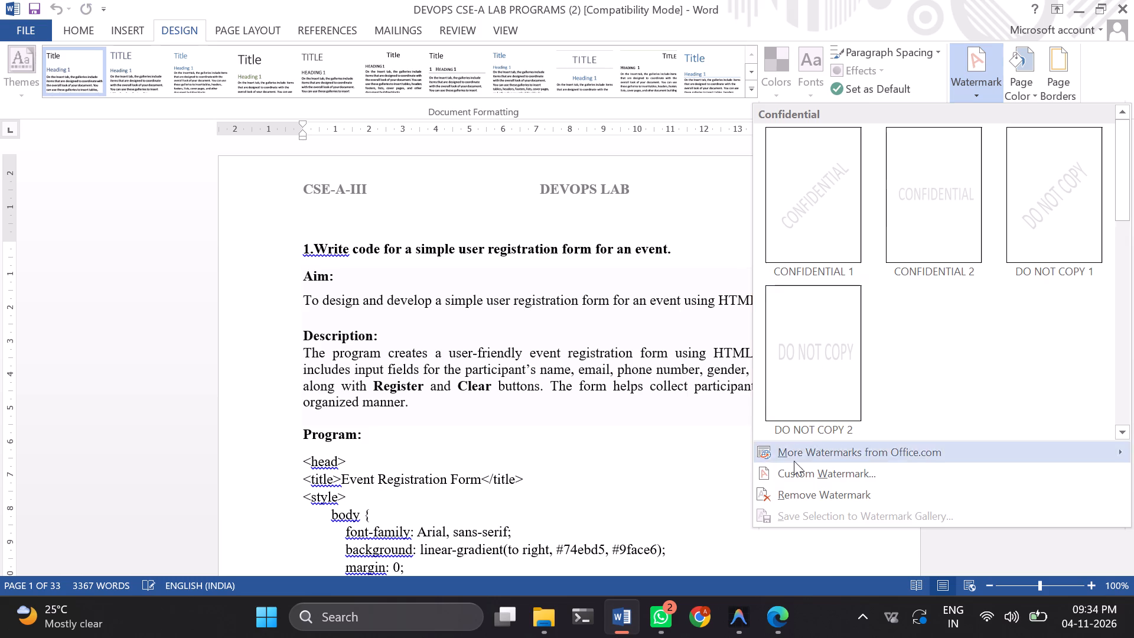
click(793, 482)
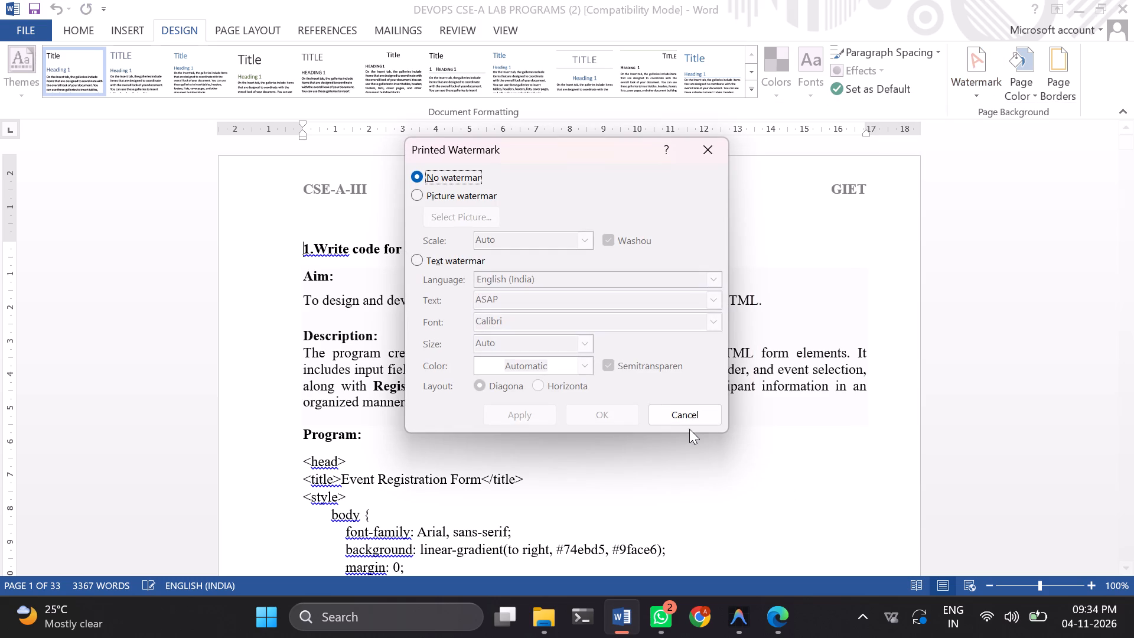
click(422, 261)
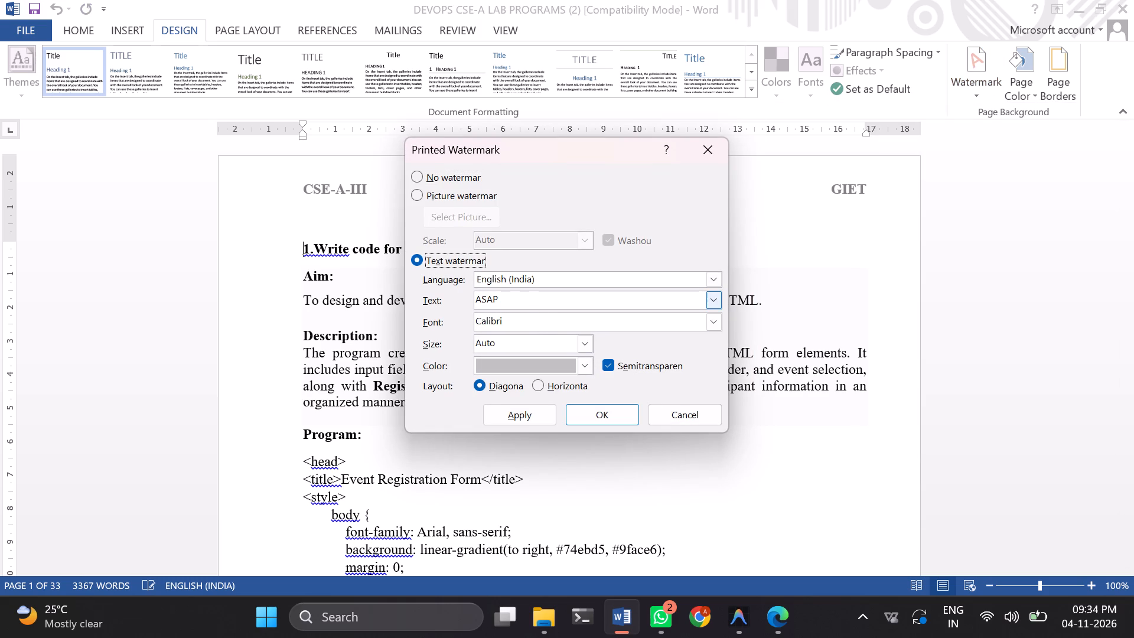
click(532, 304)
key(BackSpace)
key(BackSpace)
key(BackSpace)
key(BackSpace)
key(BackSpace)
key(BackSpace)
key(BackSpace)
key(BackSpace)
key(BackSpace)
key(BackSpace)
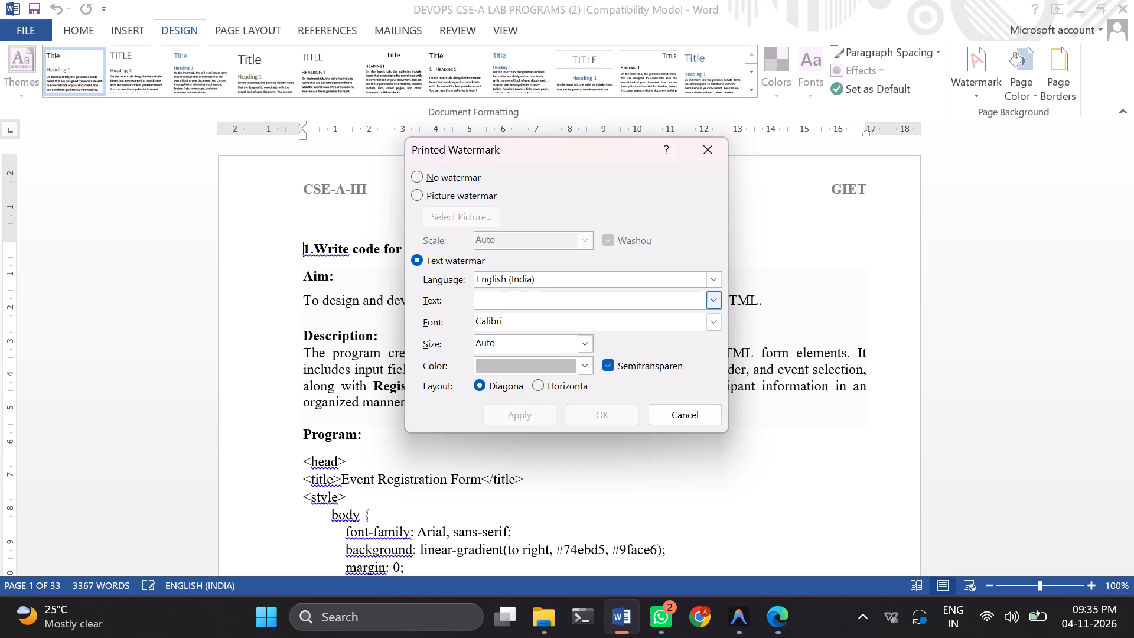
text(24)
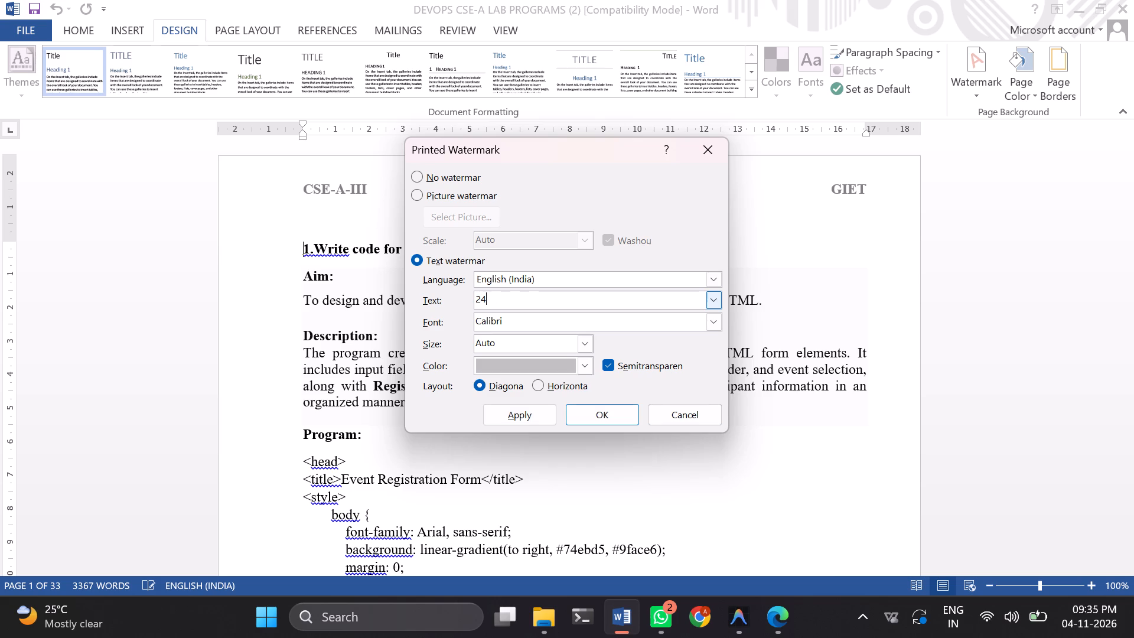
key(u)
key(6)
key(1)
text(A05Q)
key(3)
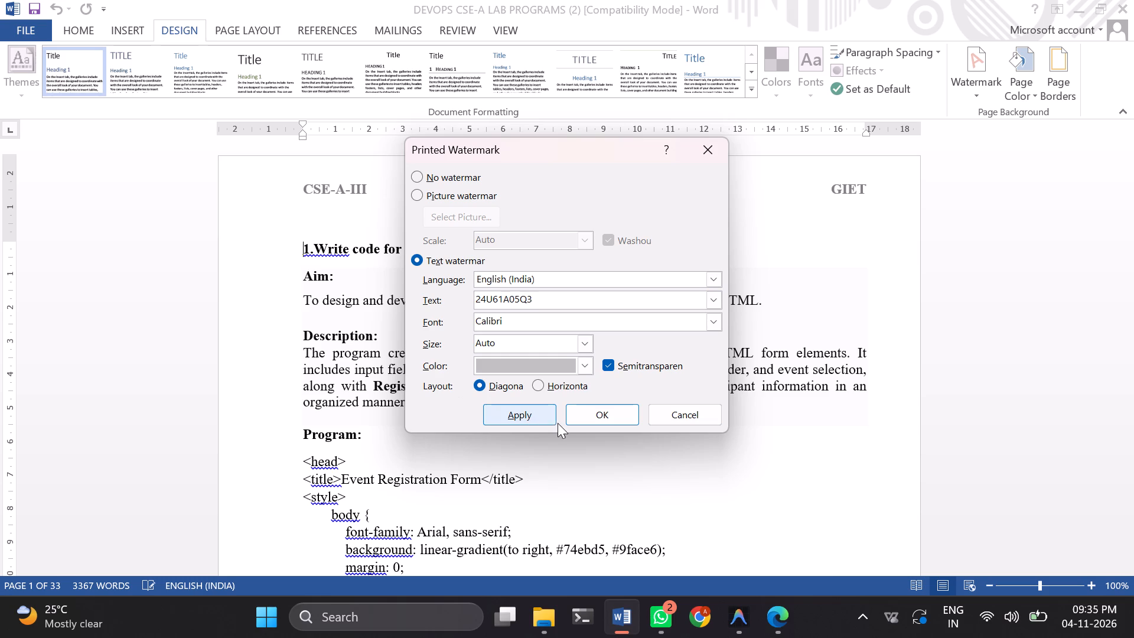
click(539, 412)
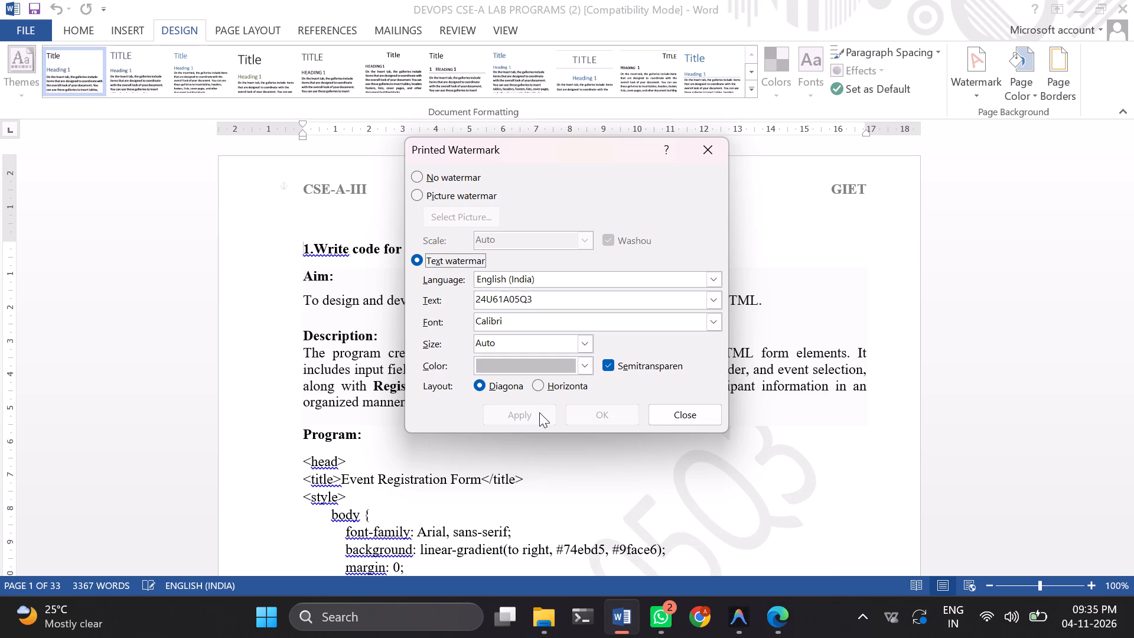
click(695, 425)
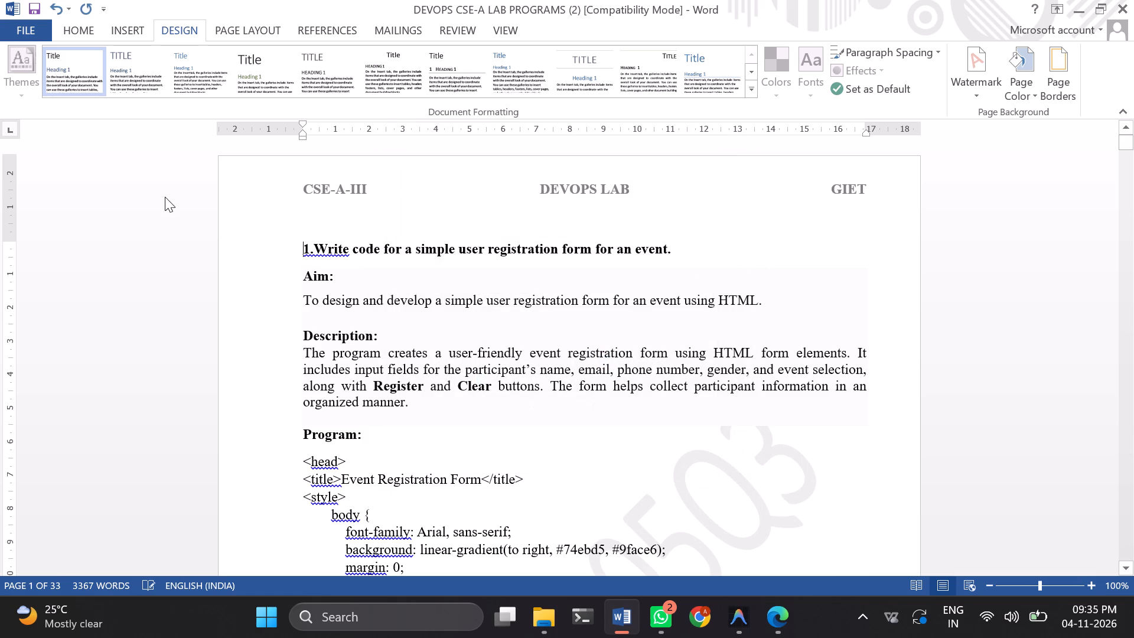
Save the watermarked document to the Desktop as a PDF named santhosh with standard optimization, and dismiss the new-file notification.
click(31, 26)
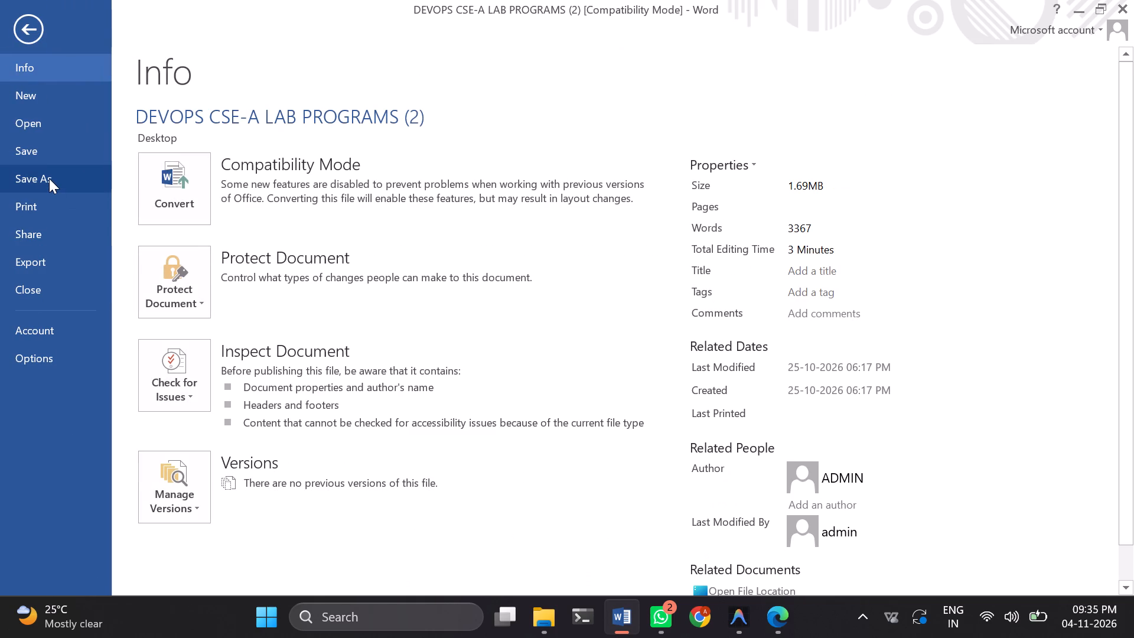
click(49, 177)
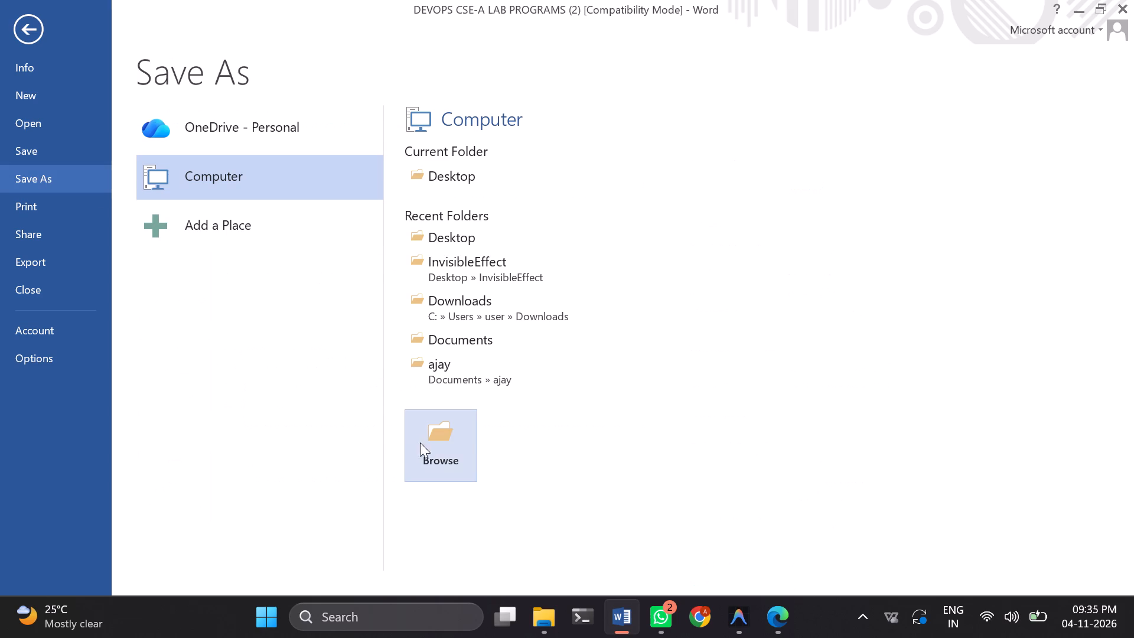
click(432, 450)
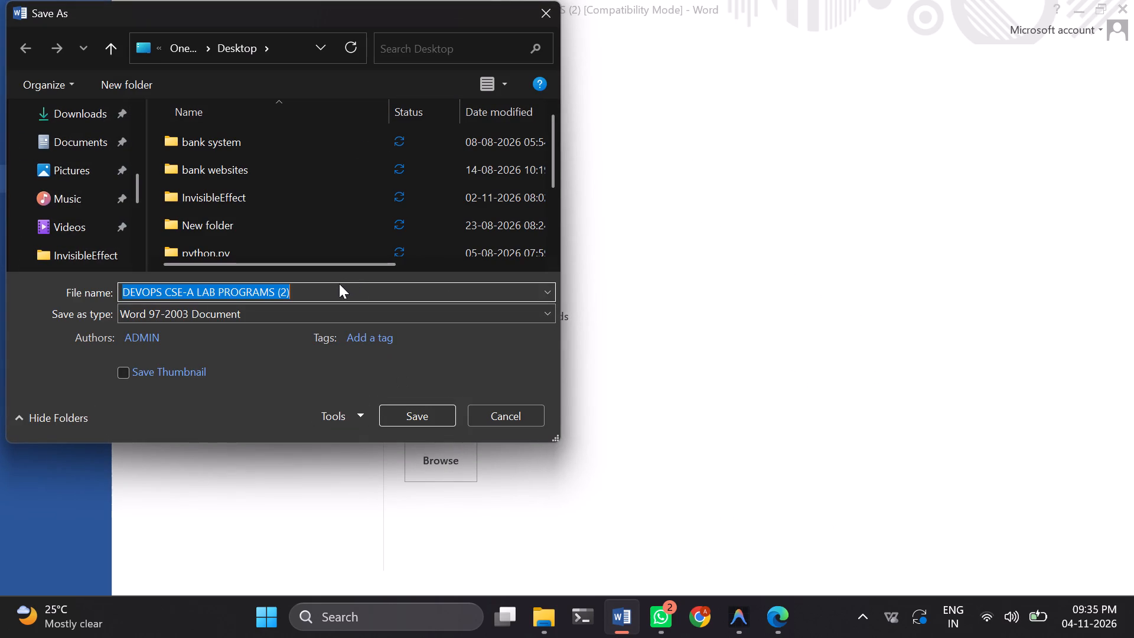
click(339, 284)
key(BackSpace)
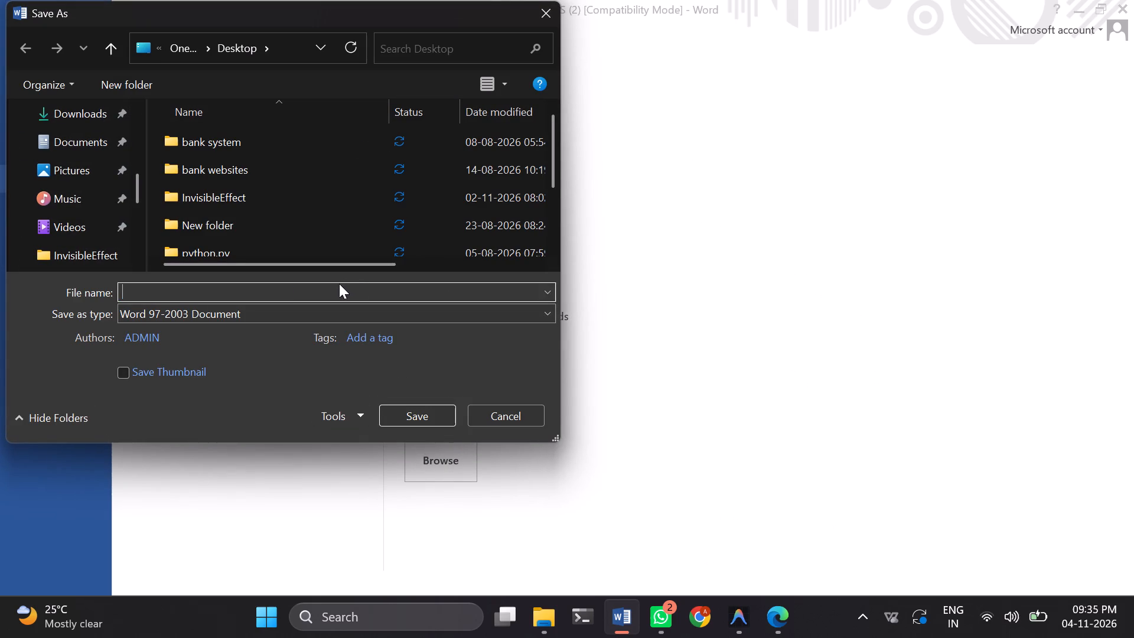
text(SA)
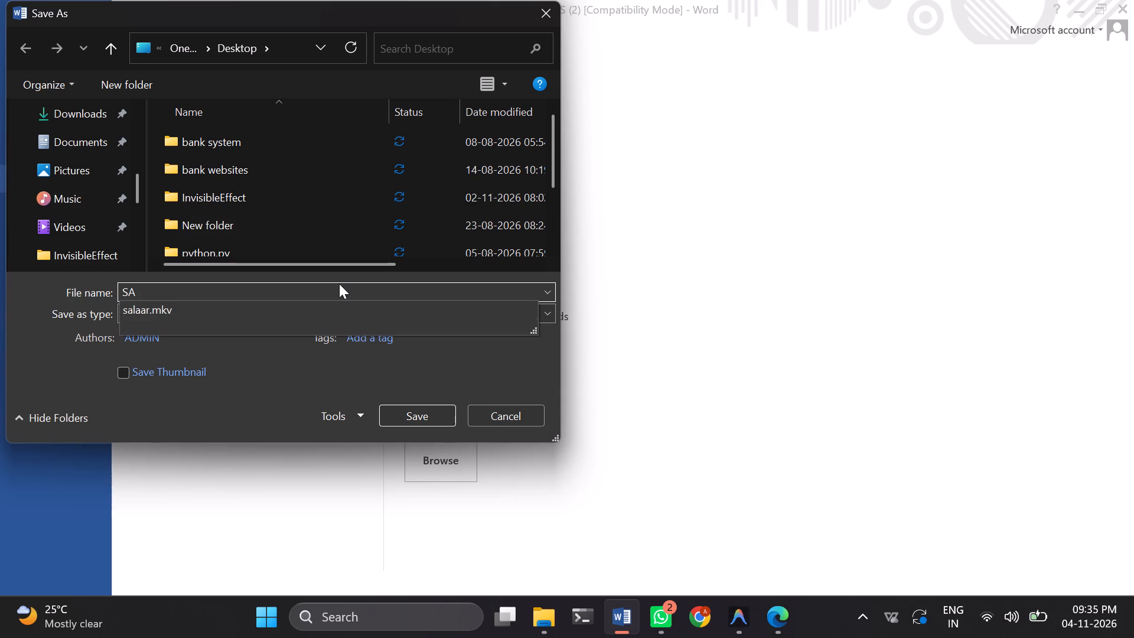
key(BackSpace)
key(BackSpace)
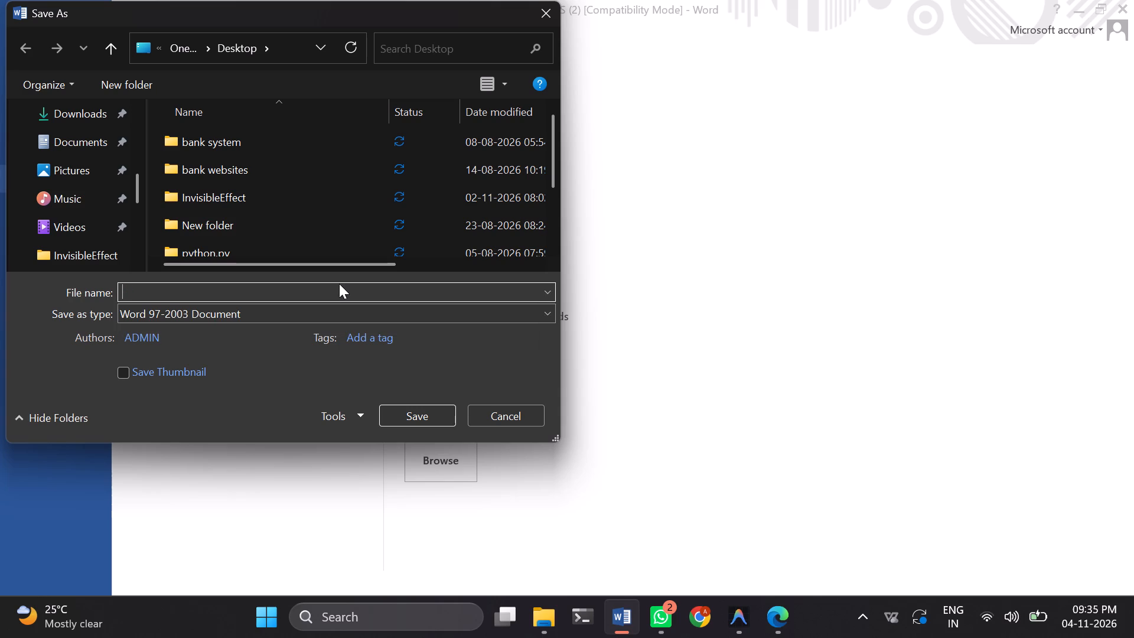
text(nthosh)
click(330, 323)
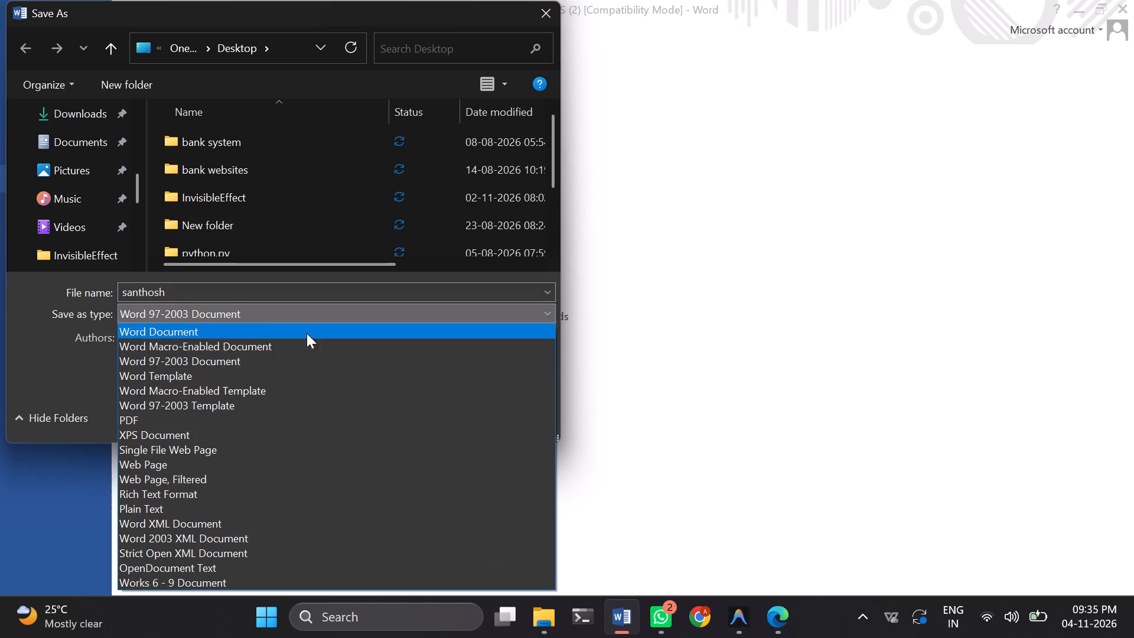
click(186, 425)
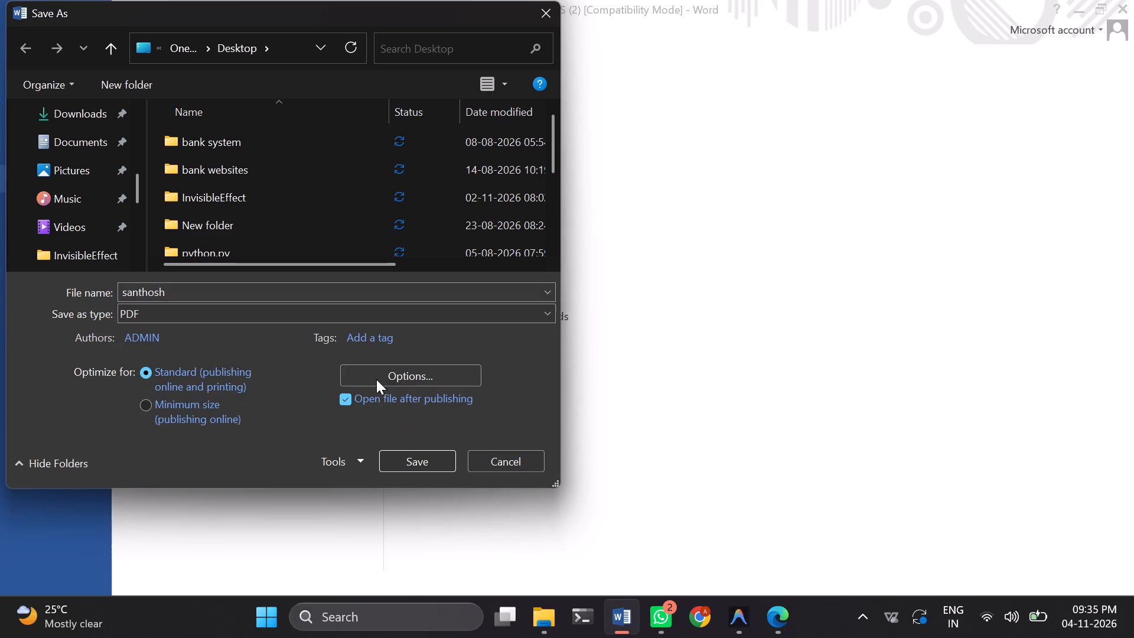
click(416, 468)
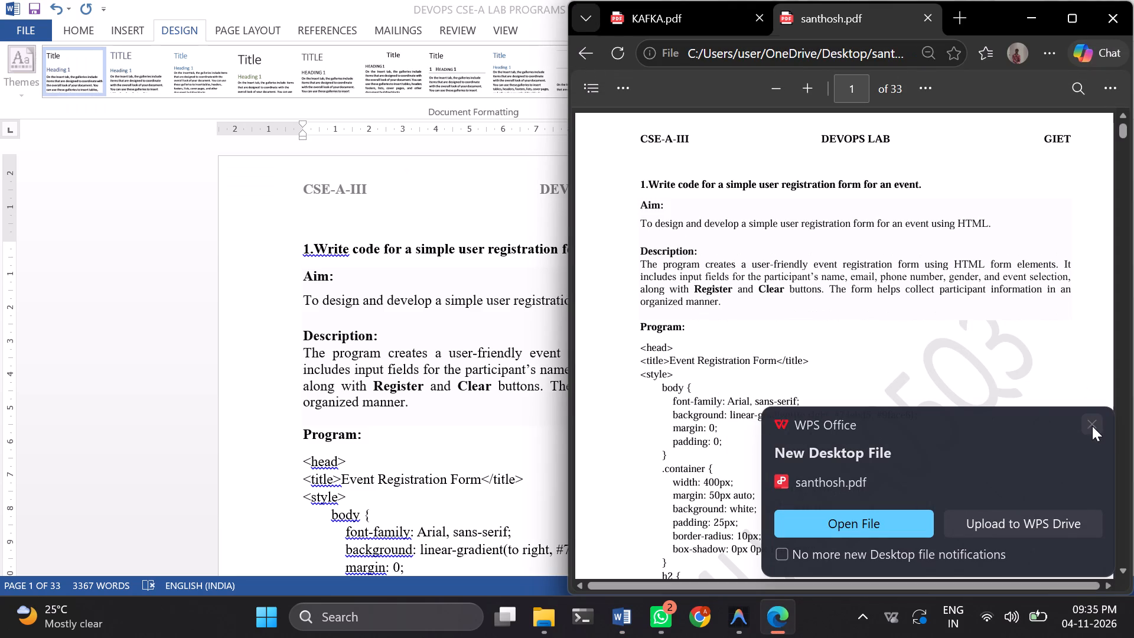
click(1094, 426)
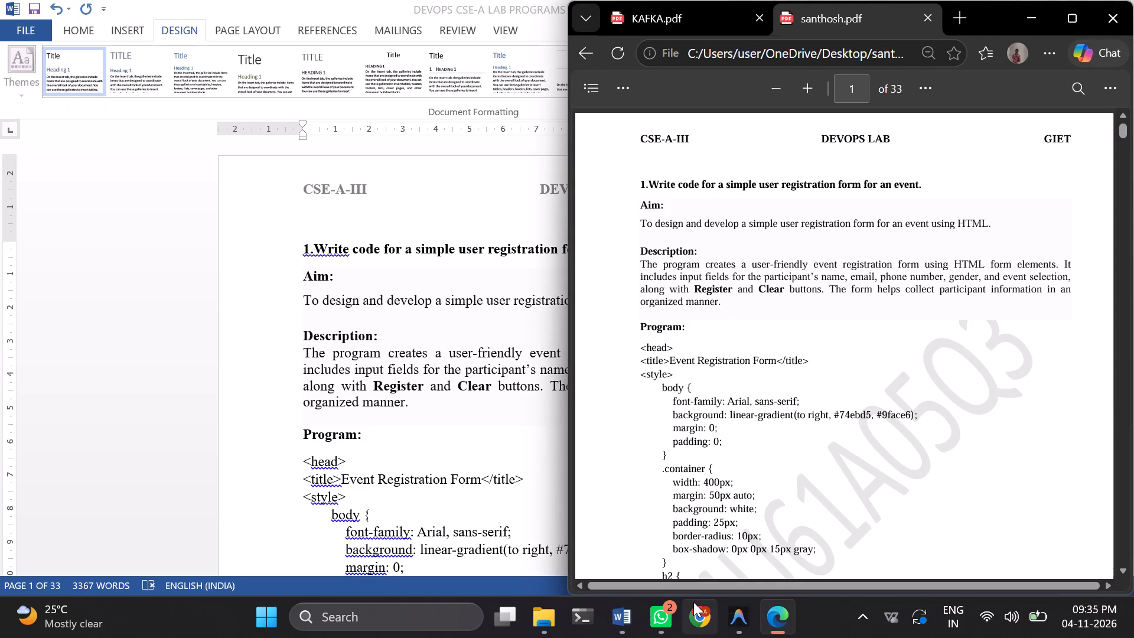
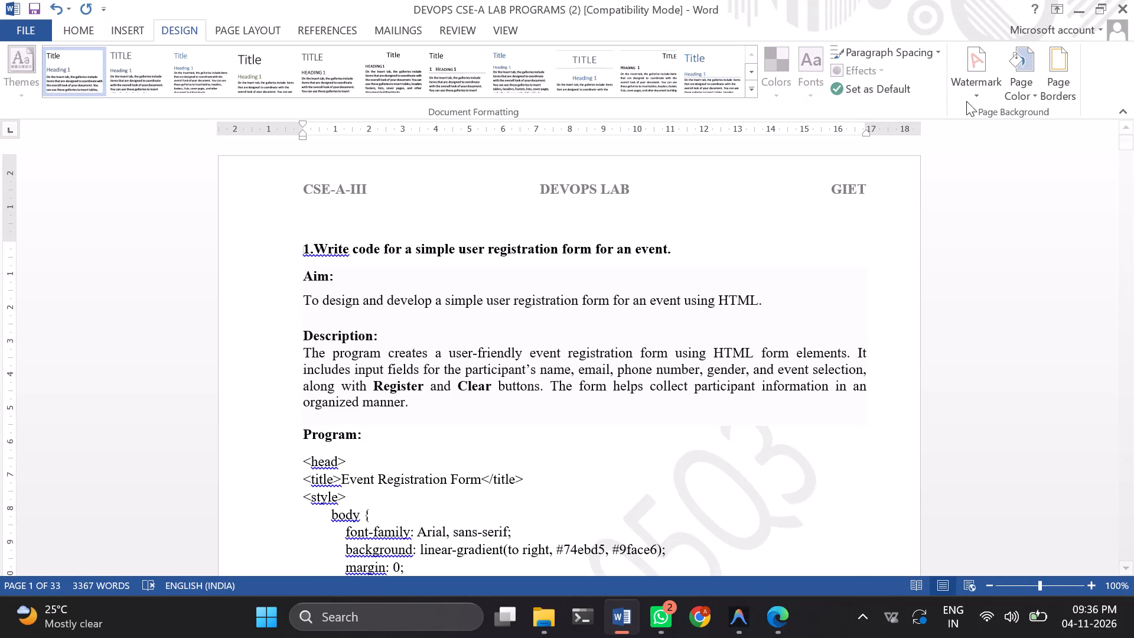
Change the last digit of the roll number in the custom text watermark to 4 and apply it to the document.
click(973, 97)
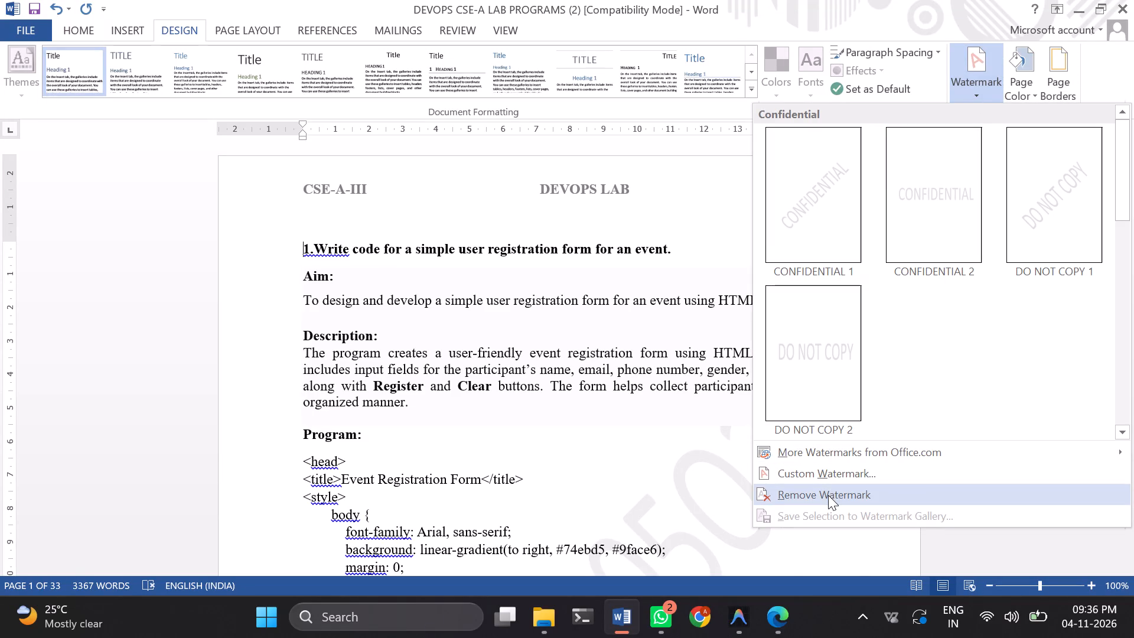
click(826, 478)
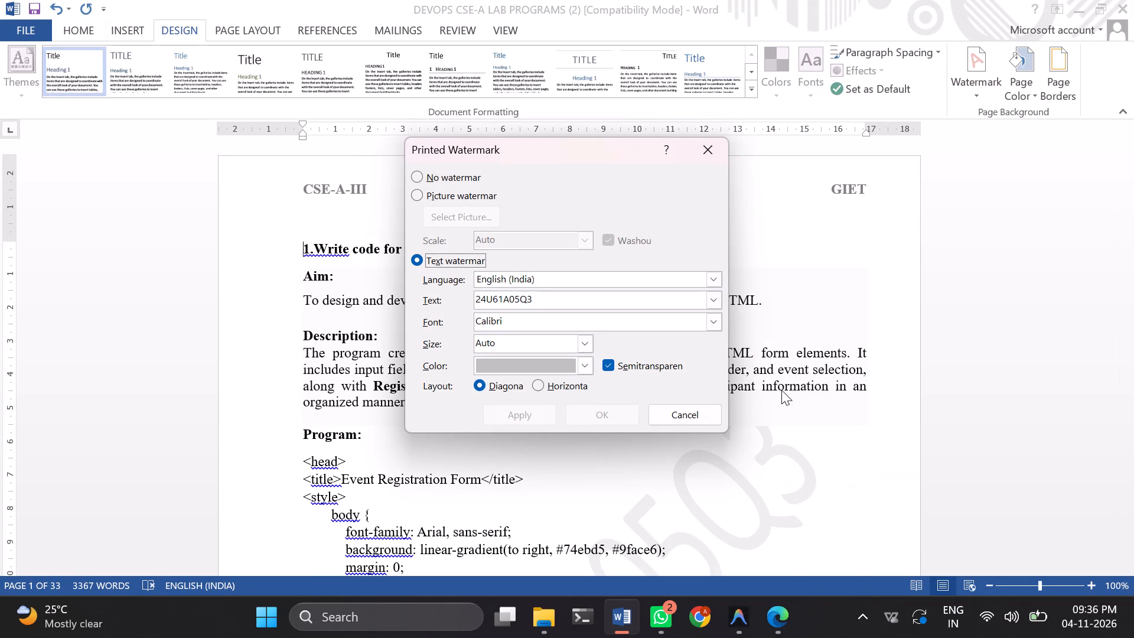
click(585, 301)
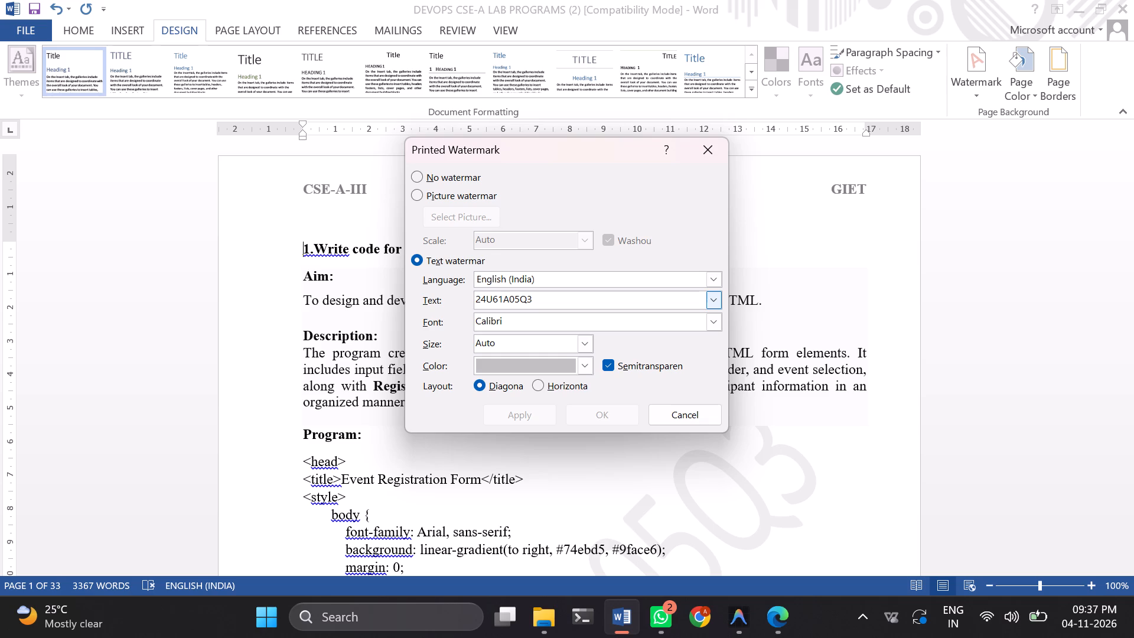
key(BackSpace)
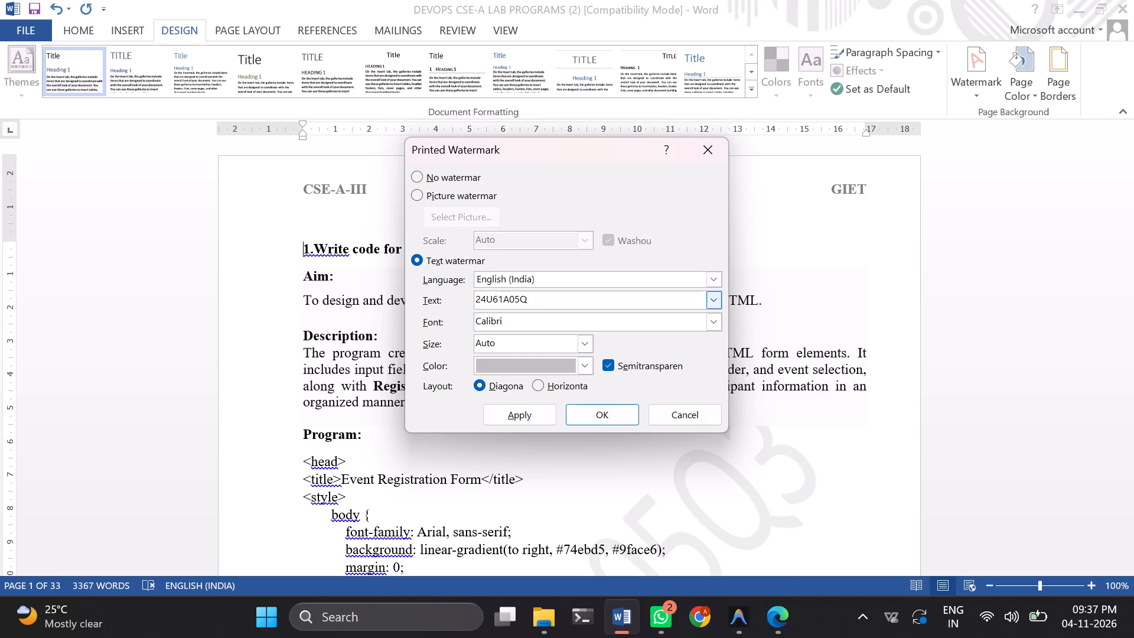
key(4)
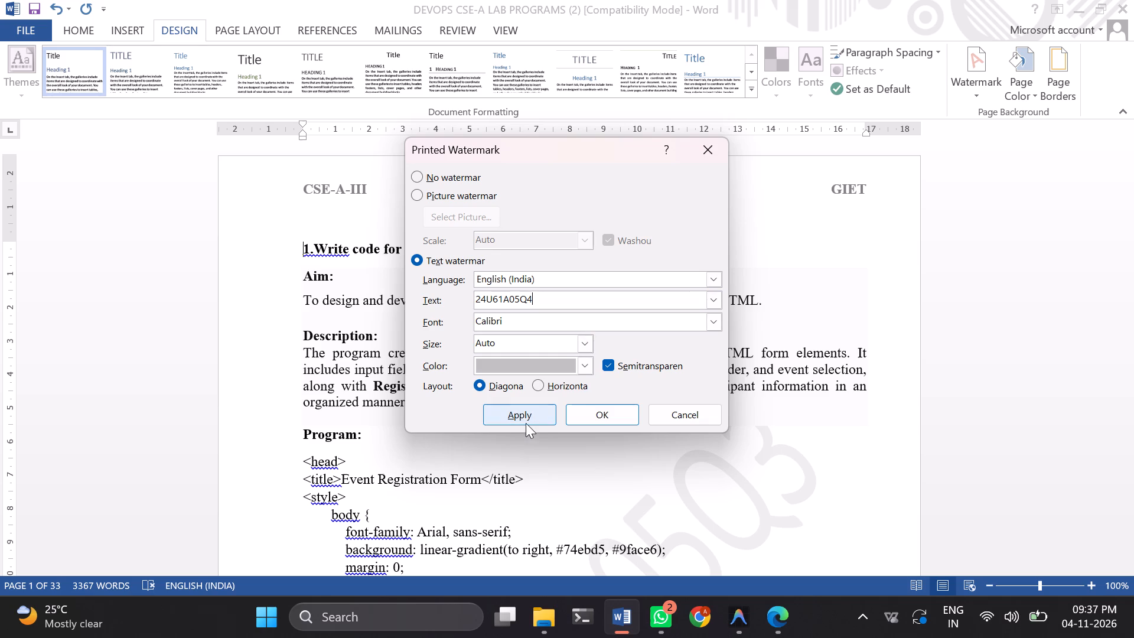
click(526, 419)
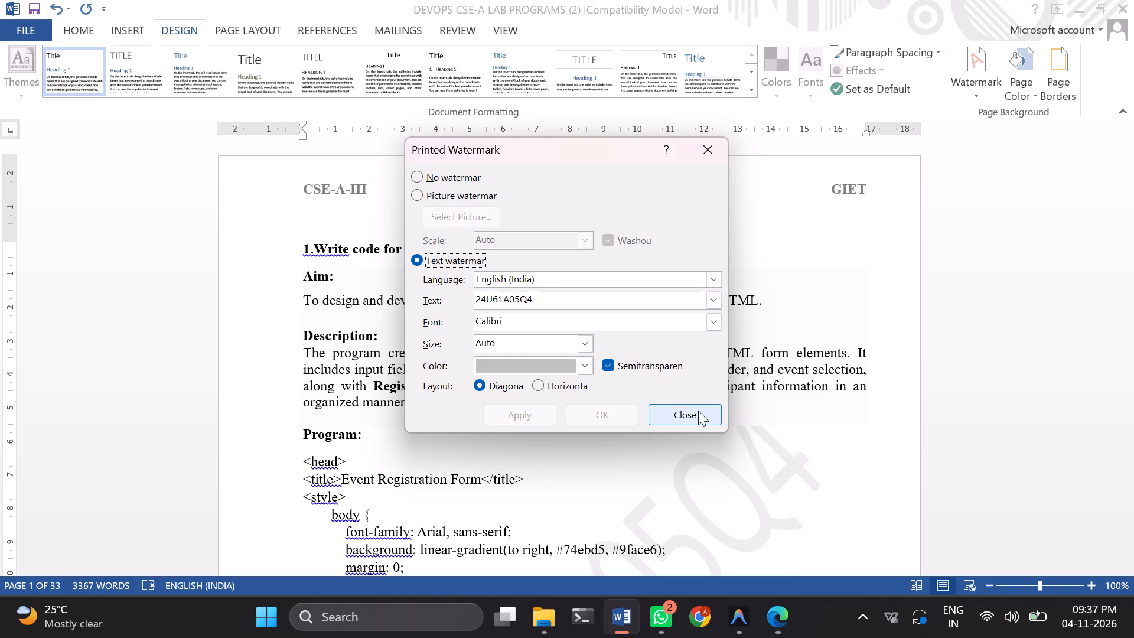
click(698, 411)
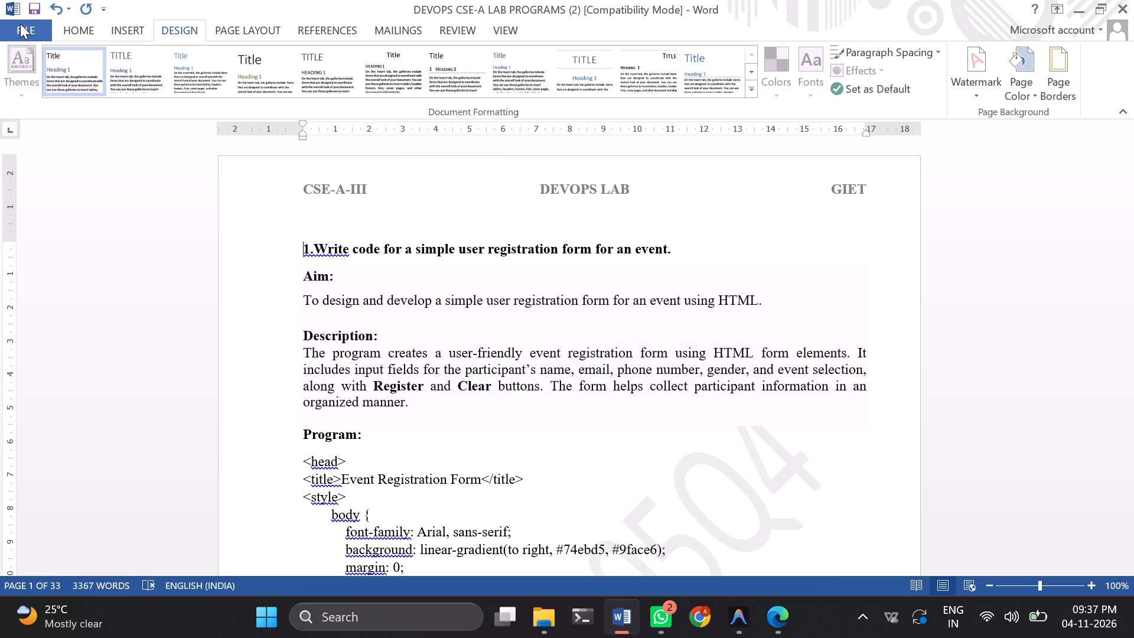
Save a copy of the lab programs document with the updated watermark to the Desktop in PDF format.
click(12, 25)
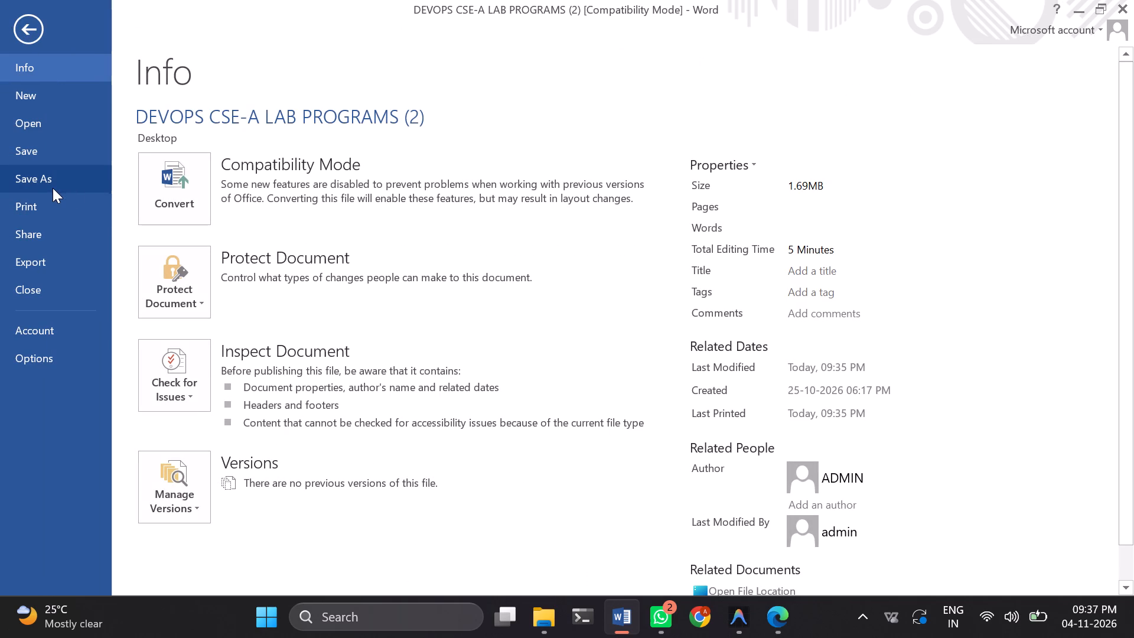
click(53, 185)
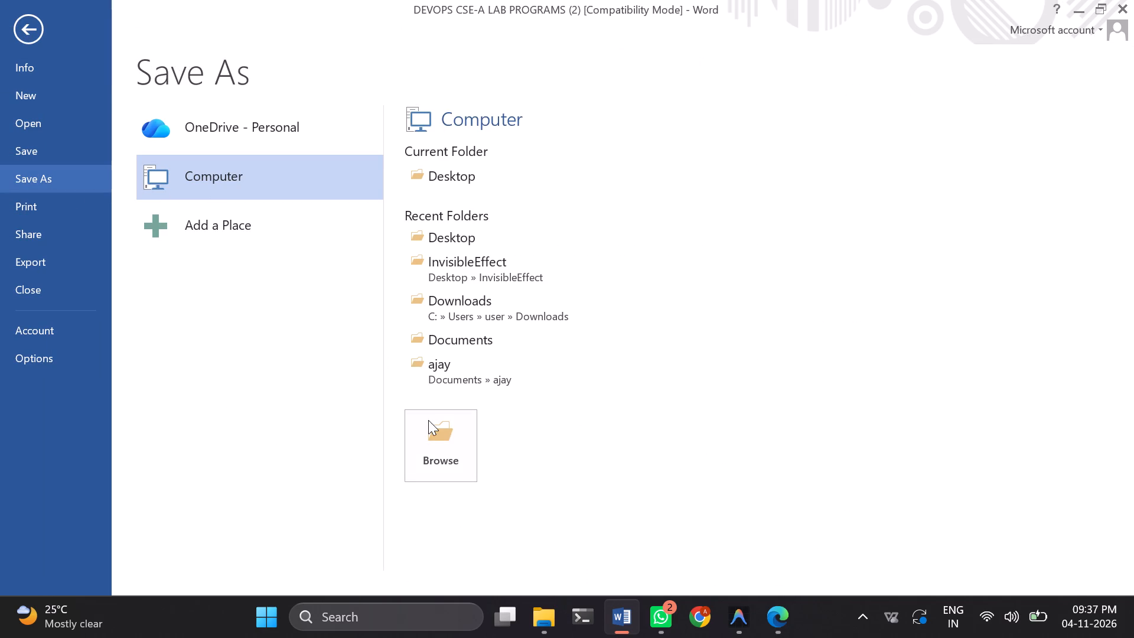
click(438, 430)
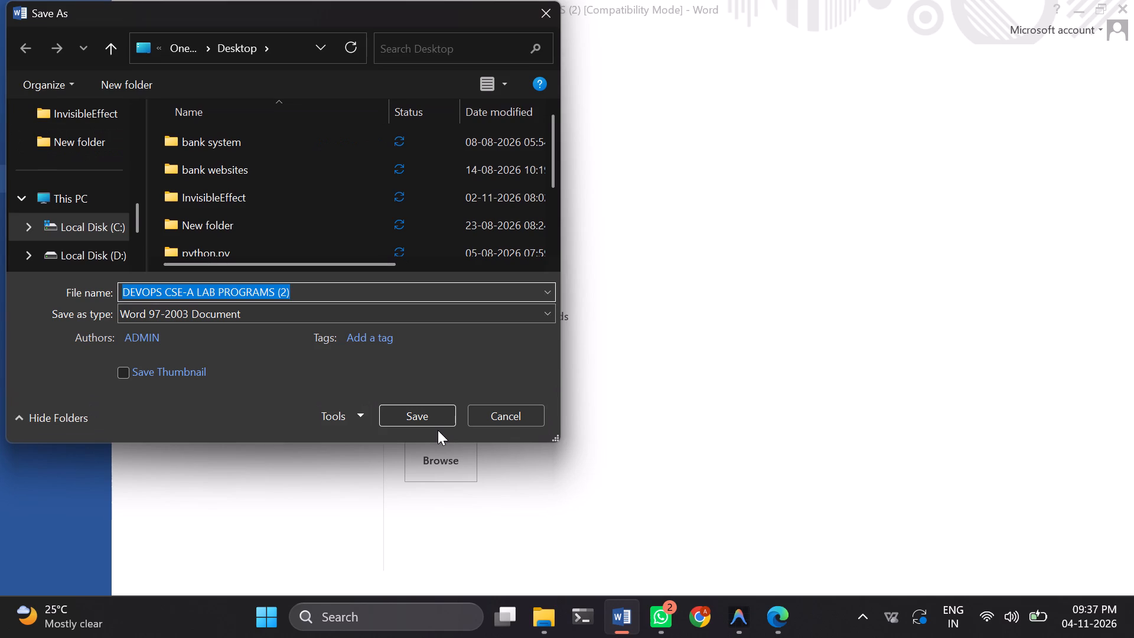
click(339, 313)
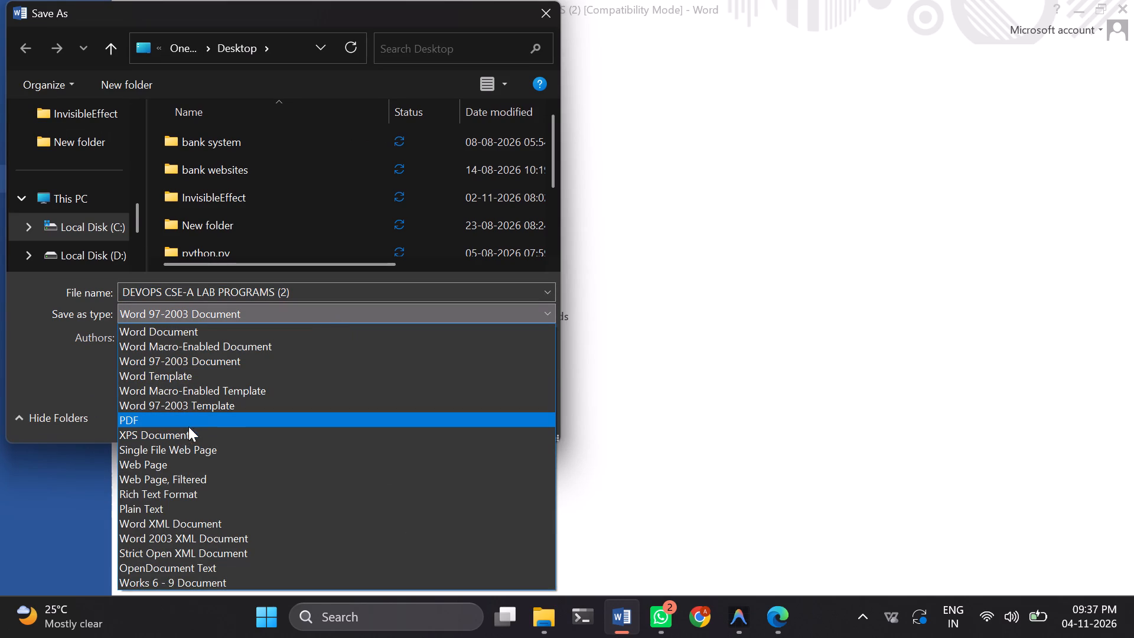
click(196, 424)
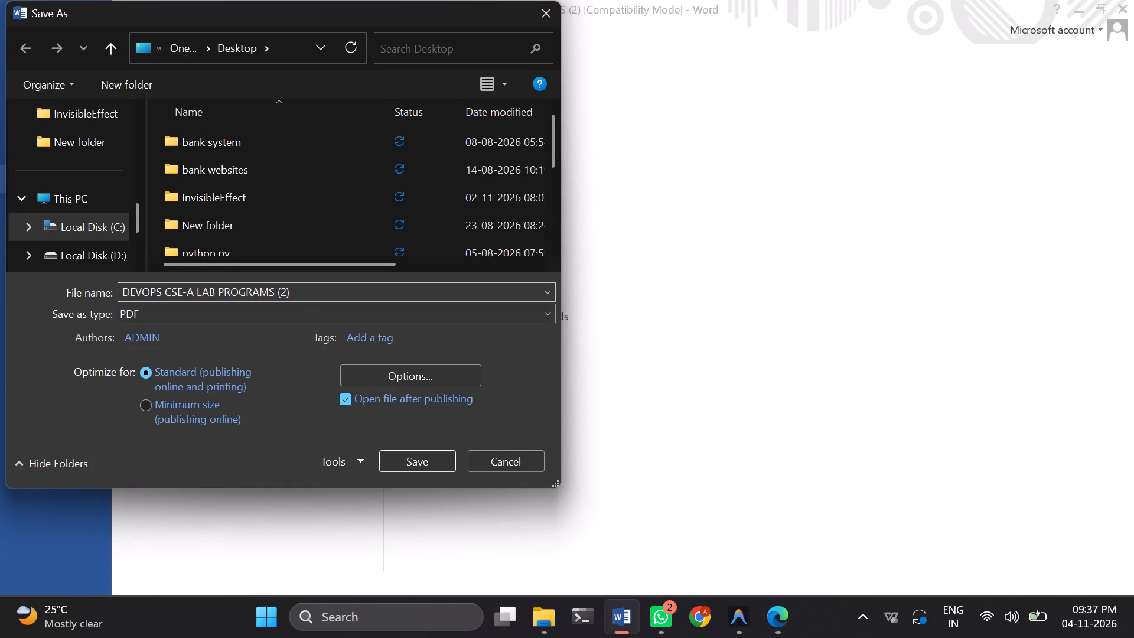
click(316, 296)
key(BackSpace)
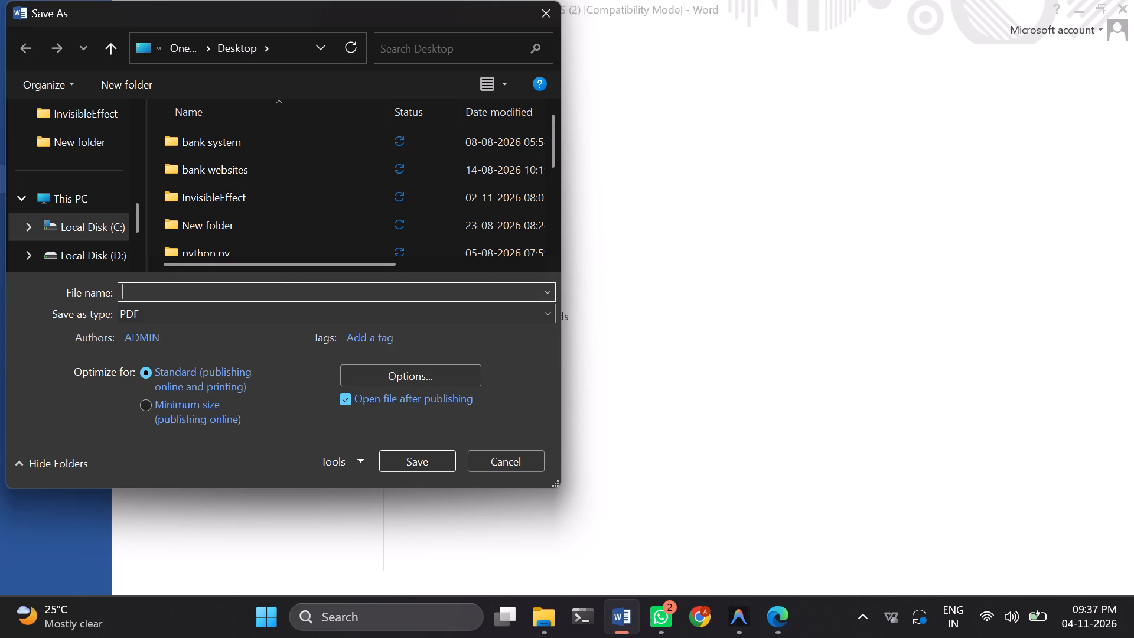